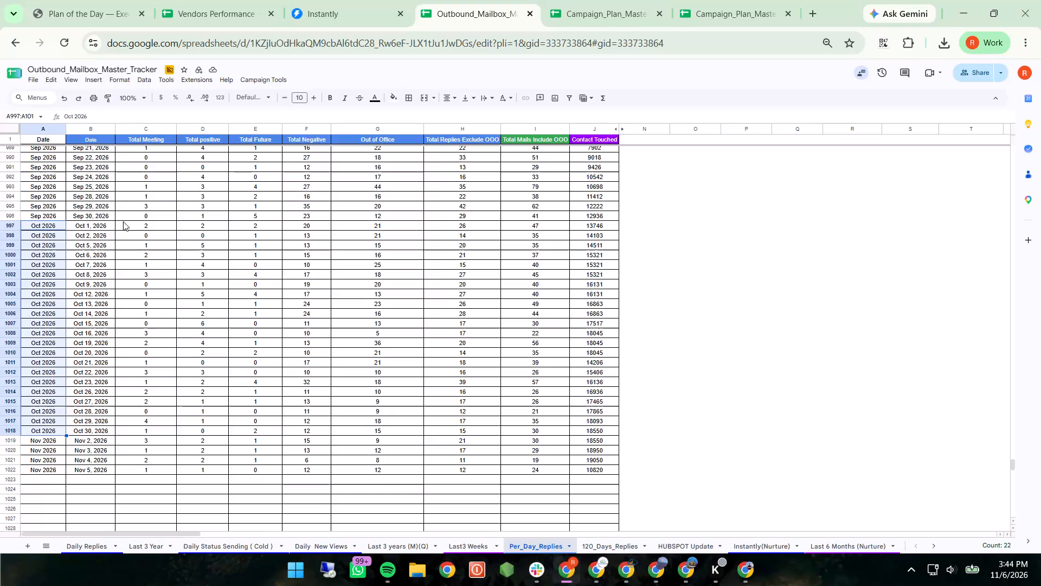
Select the October 2026 cells in the Total Meeting column and switch the selection summary to show the sum.
click(149, 222)
key(shift+Down)
key(shift+Down)
key(shift+Down)
key(shift+Down)
key(shift+Down)
key(shift+Down)
key(shift+Down)
key(shift+Down)
key(shift+Down)
key(shift+Down)
key(shift+Down)
key(shift+Down)
key(shift+Down)
key(shift+Down)
key(shift+Down)
key(shift+Down)
key(shift+Down)
key(shift+Down)
key(shift+Down)
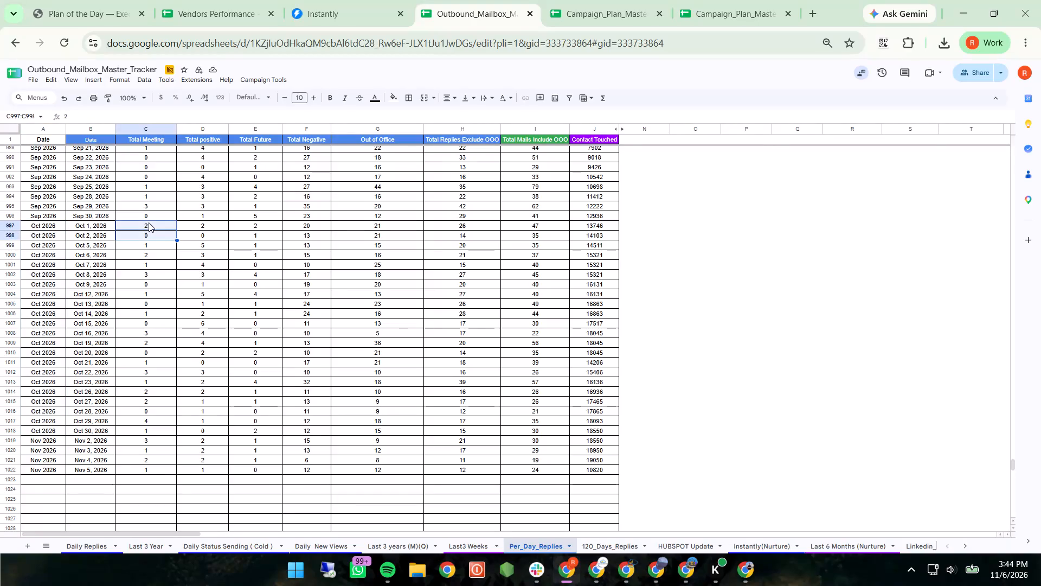
key(shift+Down)
key(shift+Down)
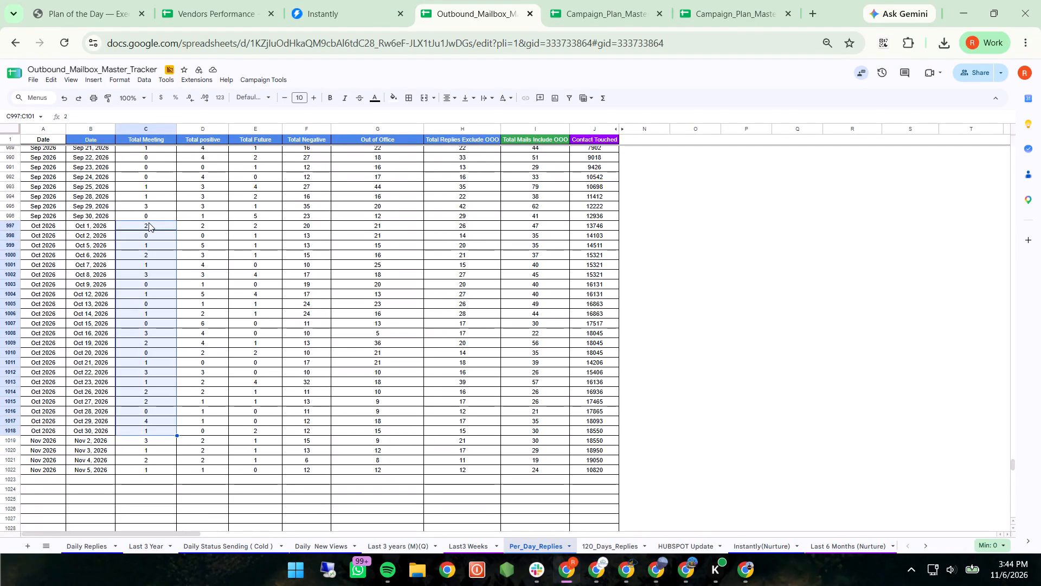
click(1004, 544)
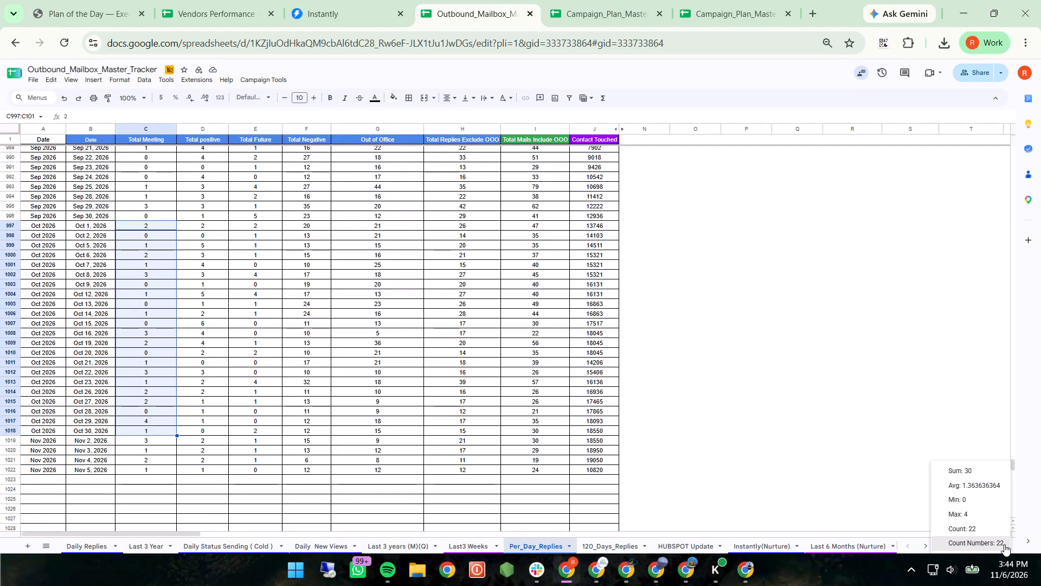
click(971, 473)
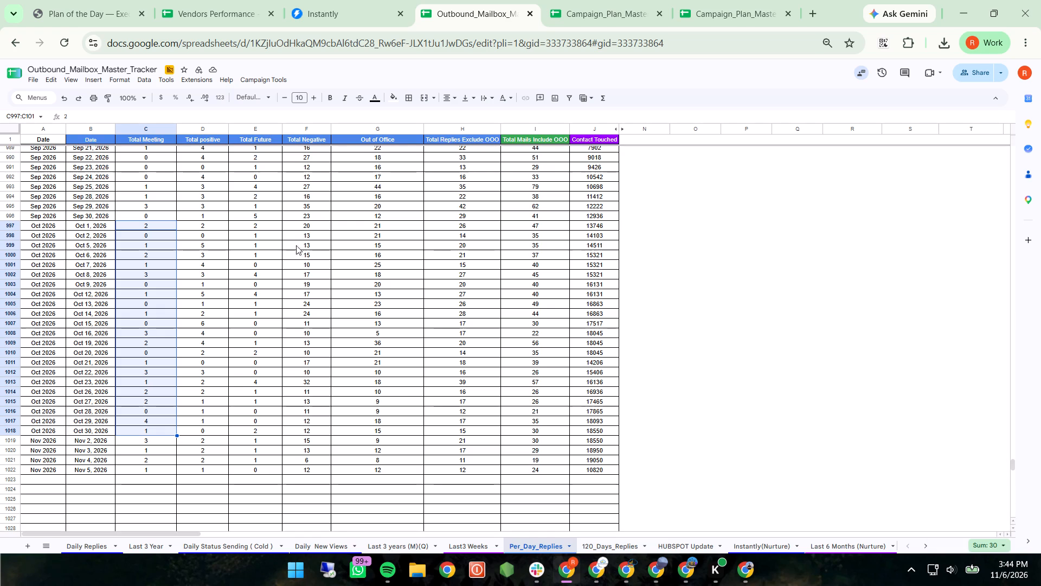
Check the sum of the Total positive column for October 1 to October 30, 2026.
click(208, 225)
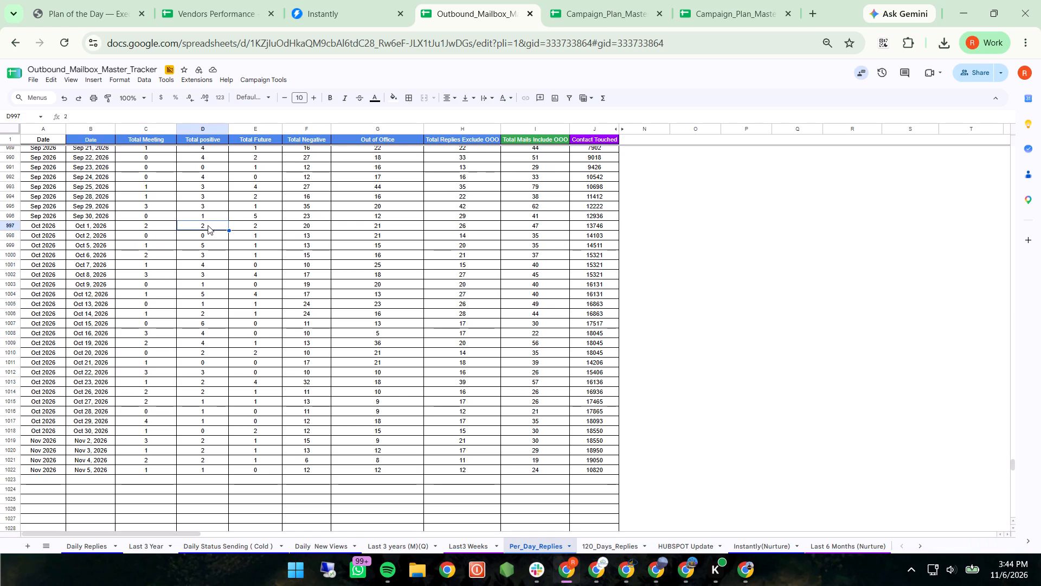
key(shift+Down)
key(shift+Down)
key(shift+Down)
key(shift+Down)
key(shift+Down)
key(shift+Down)
key(shift+Down)
key(shift+Down)
key(shift+Down)
key(shift+Down)
key(shift+Down)
key(shift+Down)
key(shift+Down)
key(shift+Down)
key(shift+Down)
key(shift+Down)
key(shift+Down)
key(shift+Down)
key(shift+Down)
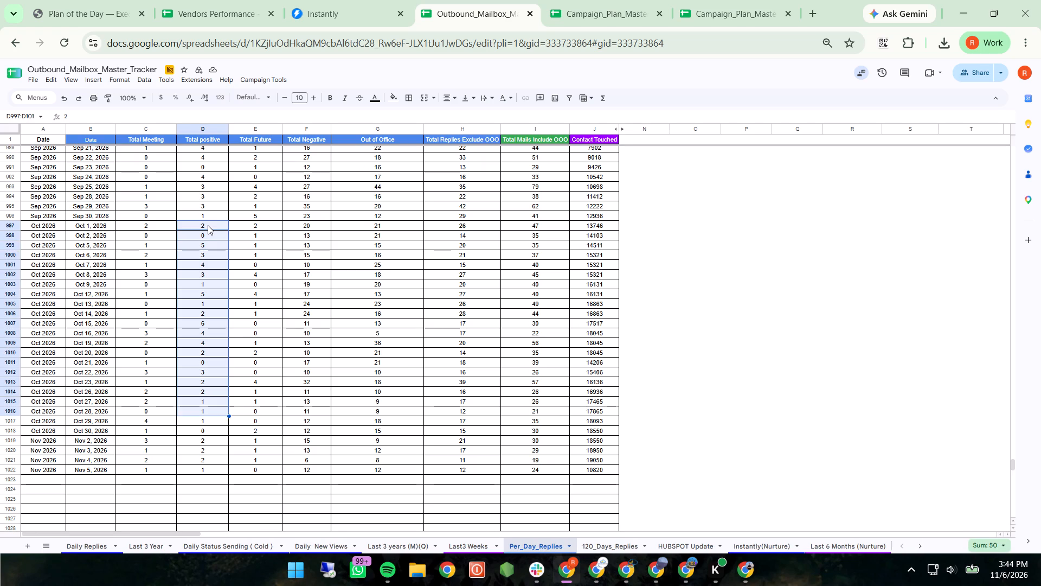
key(shift+Down)
key(shift+Down)
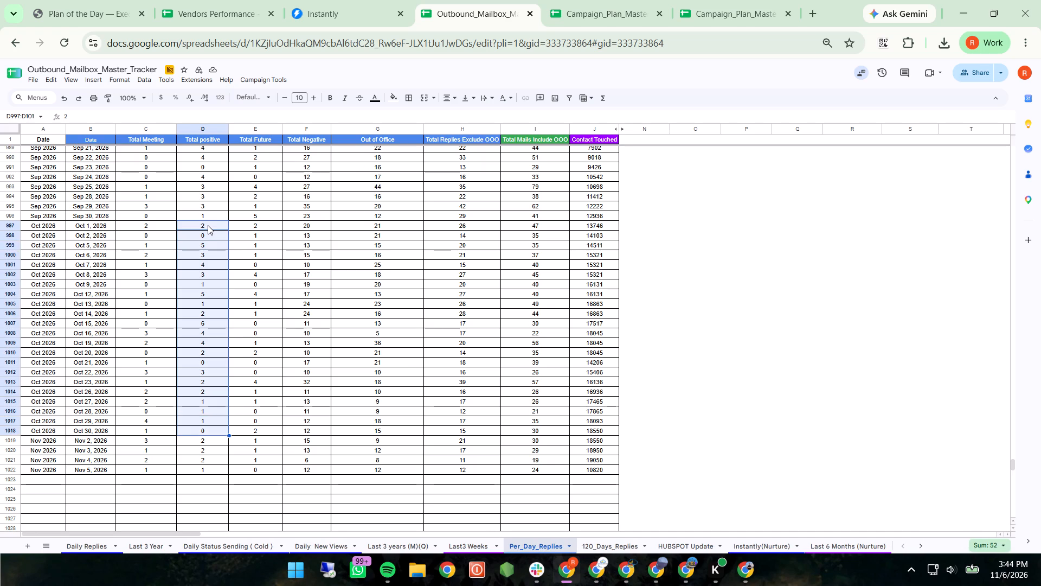
Check the sum of the Total Future column for the October 2026 rows.
click(260, 225)
key(shift+Down)
key(shift+Down)
key(shift+Down)
key(shift+Down)
key(shift+Down)
key(shift+Down)
key(shift+Down)
key(shift+Down)
key(shift+Down)
key(shift+Down)
key(shift+Down)
key(shift+Down)
key(shift+Down)
key(shift+Down)
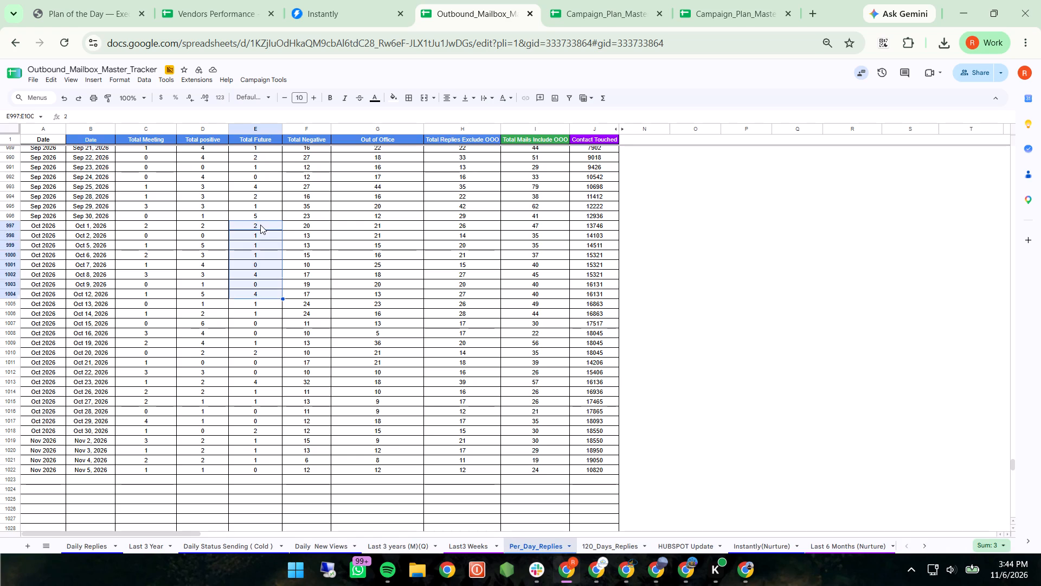
key(shift+Down)
key(shift+Down)
key(shift+Down)
key(shift+Down)
key(shift+Down)
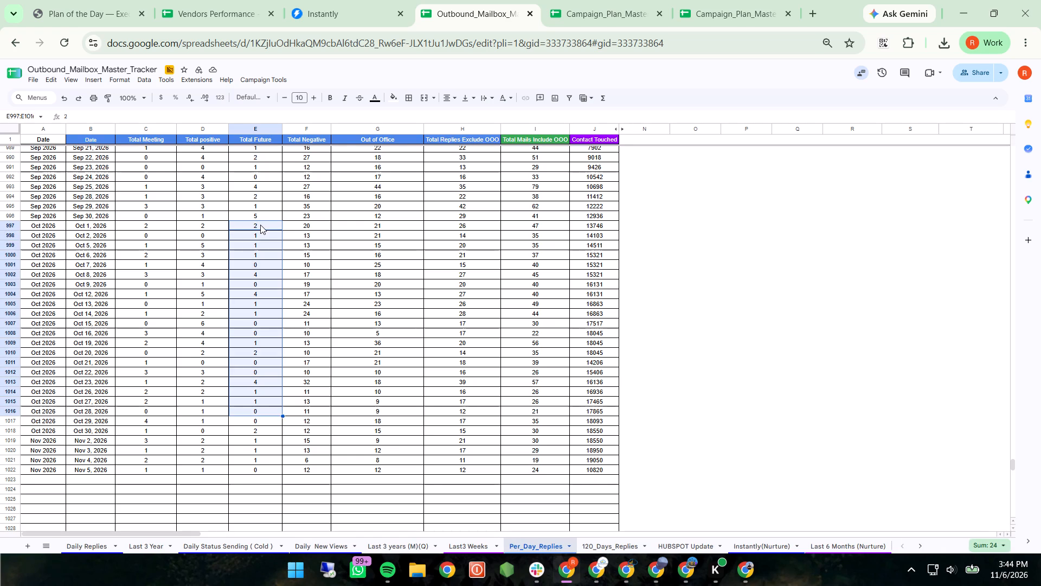
key(shift+Down)
key(shift+Down)
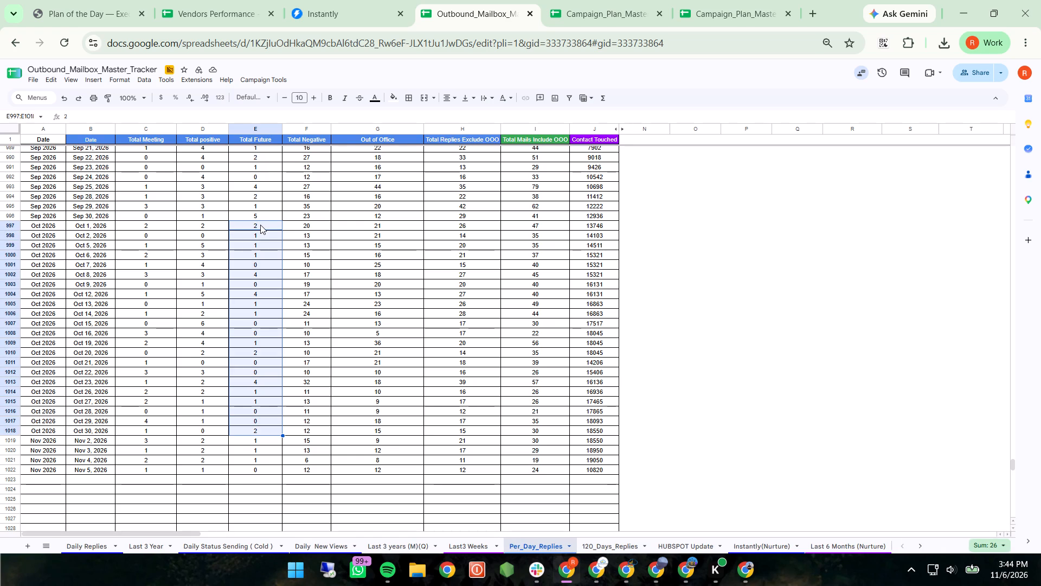
Check the sum of the Total Negative column for the October 2026 rows, ending at October 30.
click(294, 227)
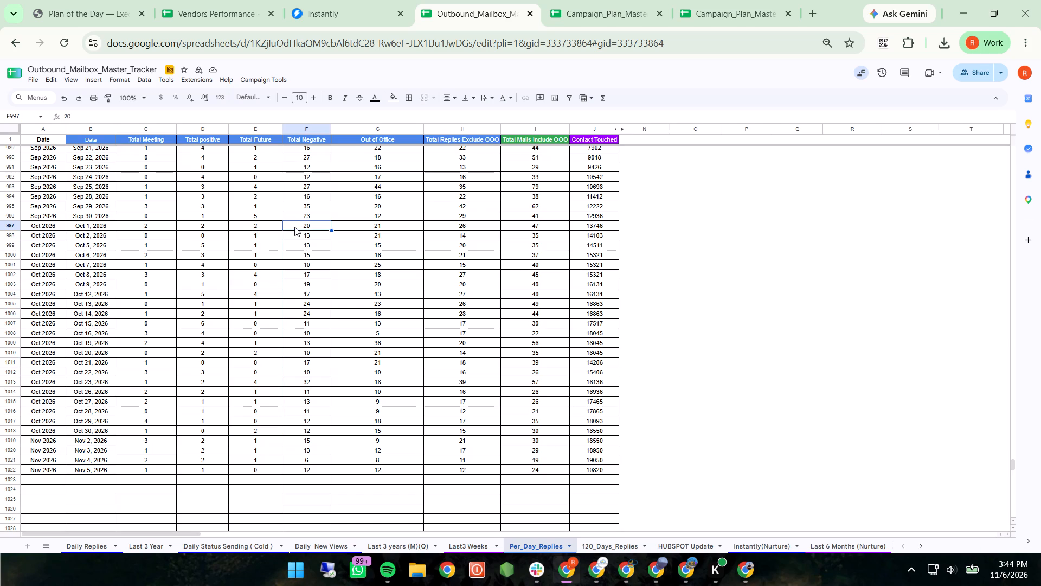
key(shift+Down)
key(shift+Down)
key(shift+Down)
key(shift+Down)
key(shift+Down)
key(shift+Down)
key(shift+Down)
key(shift+Down)
key(shift+Down)
key(shift+Down)
key(shift+Down)
key(shift+Down)
key(shift+Down)
key(shift+Down)
key(shift+Down)
key(shift+Down)
key(shift+Down)
key(shift+Down)
key(shift+Down)
key(shift+Down)
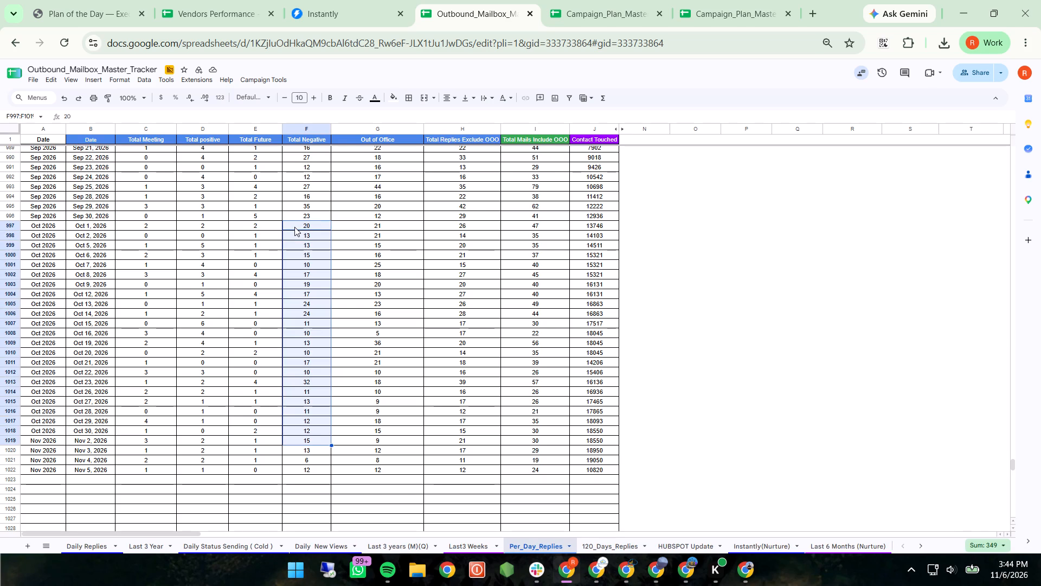
key(shift+Up)
key(shift+Up)
key(shift+Down)
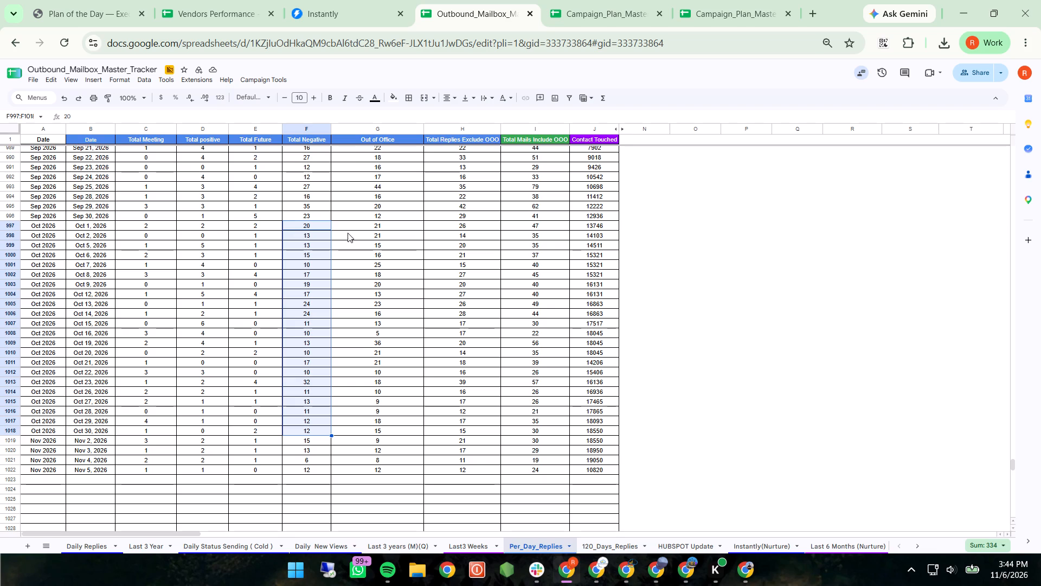
Check the sum of the Out of Office column for the October 2026 rows.
click(374, 229)
key(shift+Down)
key(shift+Down)
key(shift+Down)
key(shift+Down)
key(shift+Down)
key(shift+Down)
key(shift+Down)
key(shift+Down)
key(shift+Down)
key(shift+Down)
key(shift+Down)
key(shift+Down)
key(shift+Down)
key(shift+Down)
key(shift+Down)
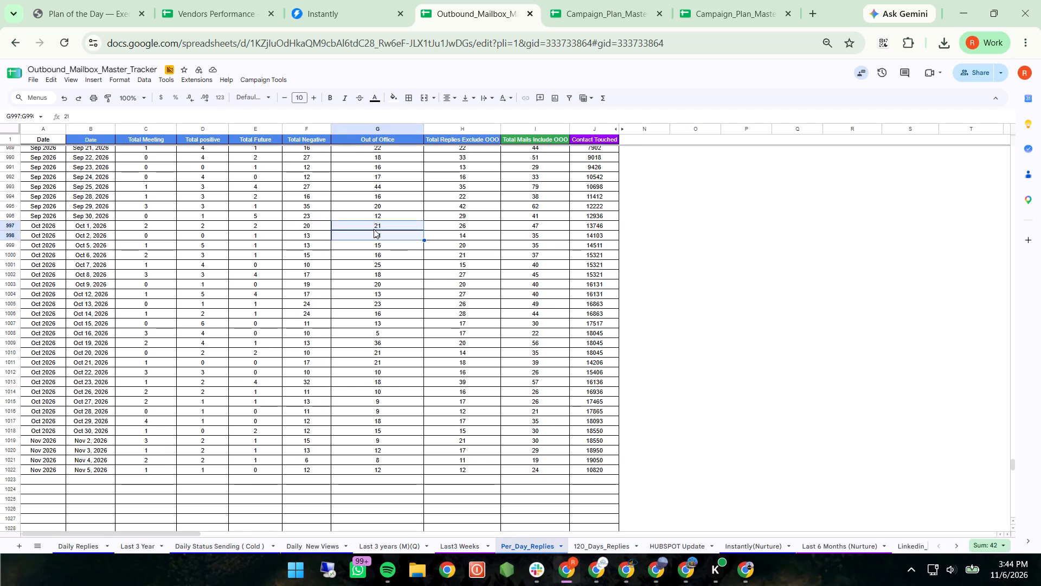
key(shift+Down)
key(shift+Down)
key(shift+Down)
key(shift+Down)
key(shift+Down)
key(shift+Down)
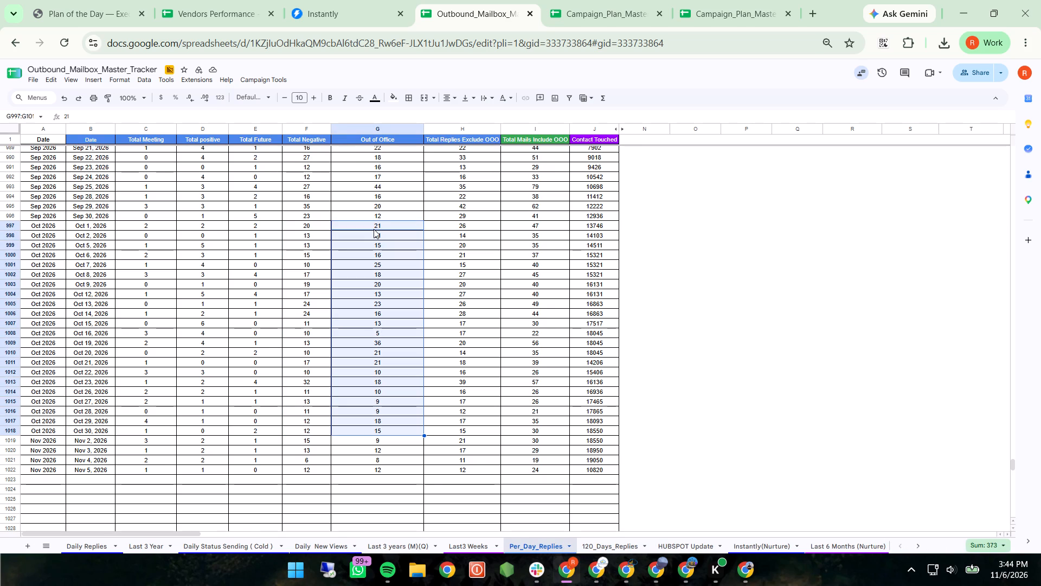
Check the sum of the Total Replies Exclude OOO column for the October 2026 rows.
click(452, 225)
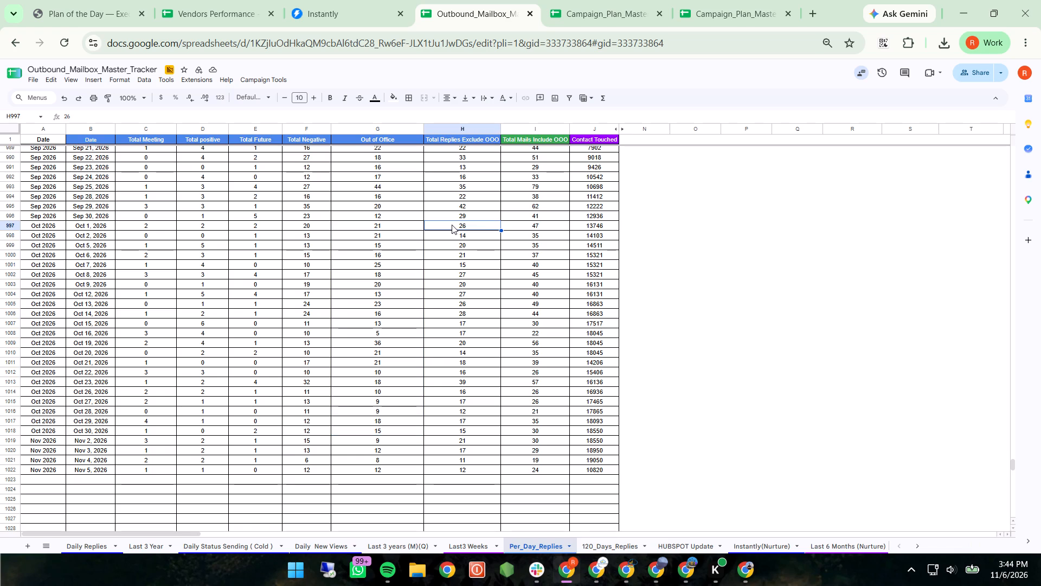
key(shift+Down)
key(shift+Down)
key(shift+Down)
key(shift+Down)
key(shift+Down)
key(shift+Down)
key(shift+Down)
key(shift+Down)
key(shift+Down)
key(shift+Down)
key(shift+Down)
key(shift+Down)
key(shift+Down)
key(shift+Down)
key(shift+Down)
key(shift+Down)
key(shift+Down)
key(shift+Down)
key(shift+Down)
key(shift+Down)
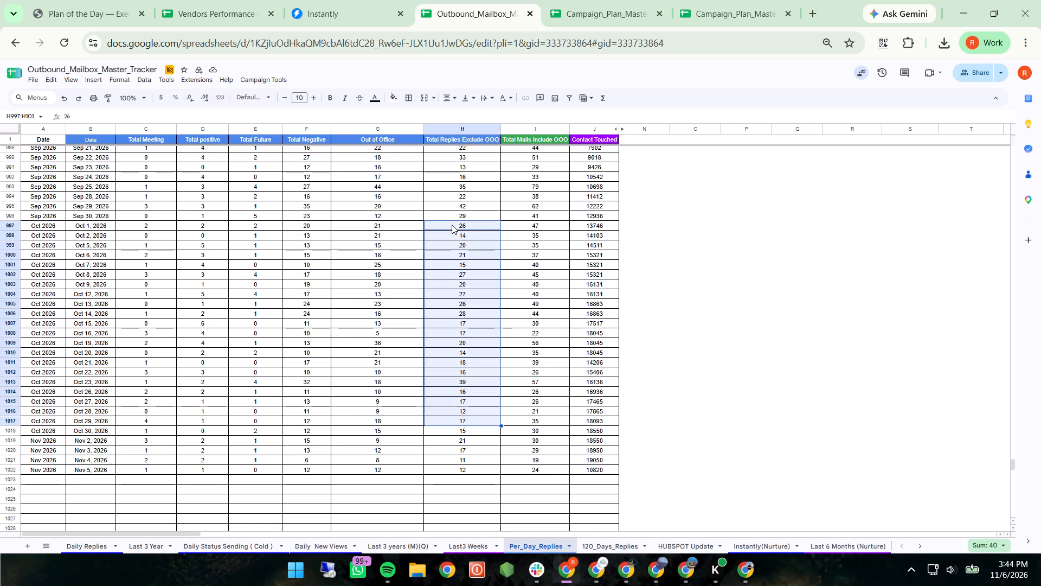
key(shift+Down)
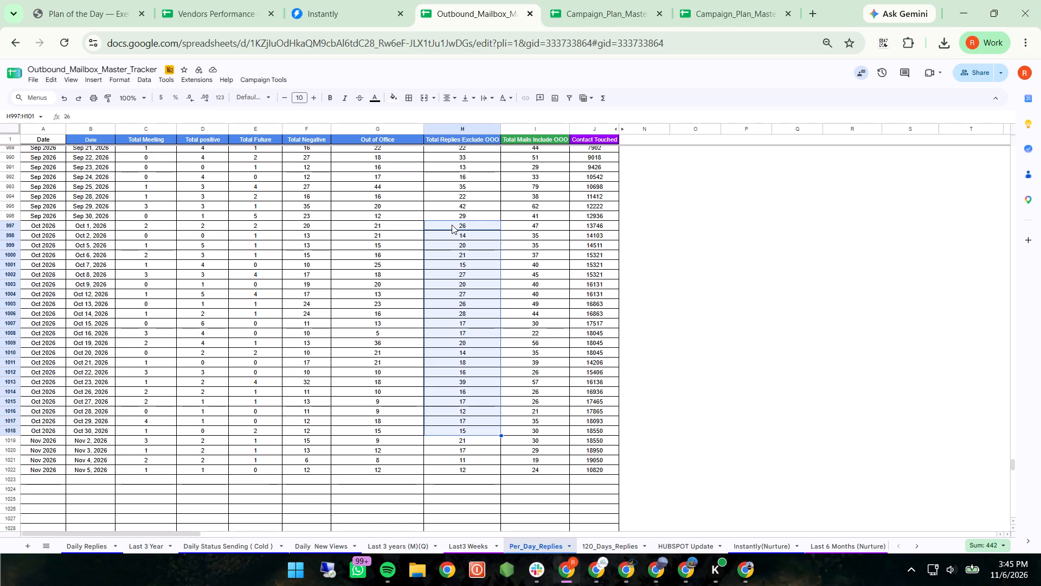
Check the sum of the Total Mails Include OOO column for the October 2026 rows.
click(517, 227)
key(shift+Down)
key(shift+Down)
key(shift+Down)
key(shift+Down)
key(shift+Down)
key(shift+Down)
key(shift+Down)
key(shift+Down)
key(shift+Down)
key(shift+Down)
key(shift+Down)
key(shift+Down)
key(shift+Down)
key(shift+Down)
key(shift+Down)
key(shift+Down)
key(shift+Down)
key(shift+Down)
key(shift+Down)
key(shift+Down)
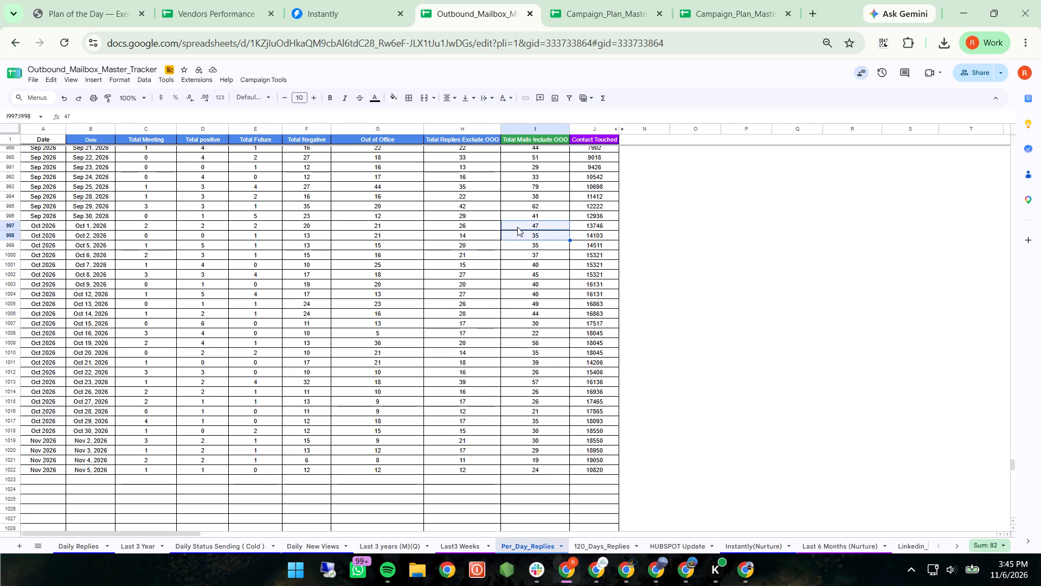
key(shift+Down)
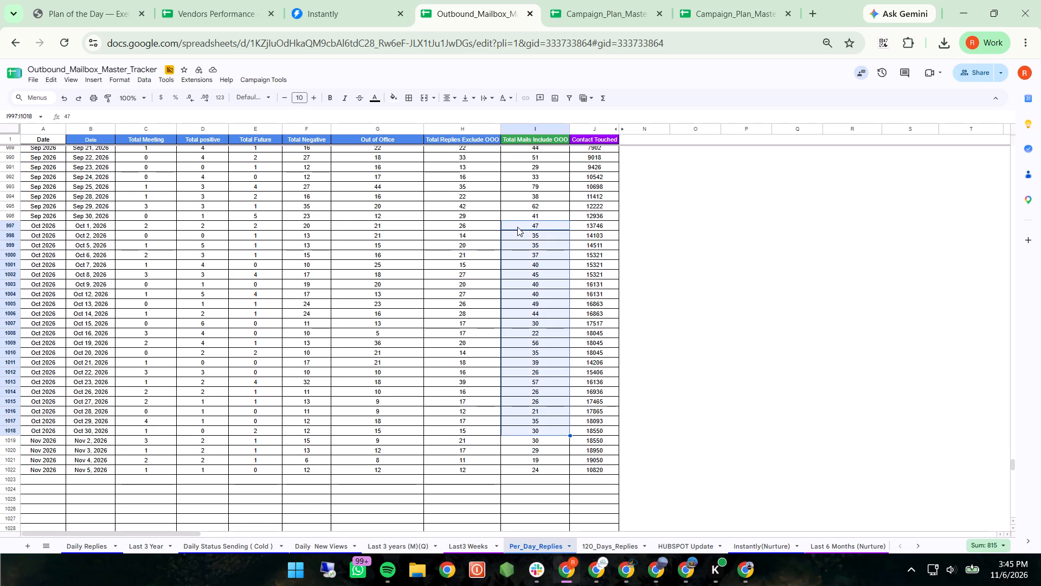
Check the sum of the Contact Touched column for the October 2026 rows, from October 1 to October 30.
click(583, 225)
key(shift+Down)
key(shift+Down)
key(shift+Down)
key(shift+Down)
key(shift+Down)
key(shift+Down)
key(shift+Down)
key(shift+Down)
key(shift+Down)
key(shift+Down)
key(shift+Down)
key(shift+Down)
key(shift+Down)
key(shift+Down)
key(shift+Down)
key(shift+Down)
key(shift+Down)
key(shift+Down)
key(shift+Down)
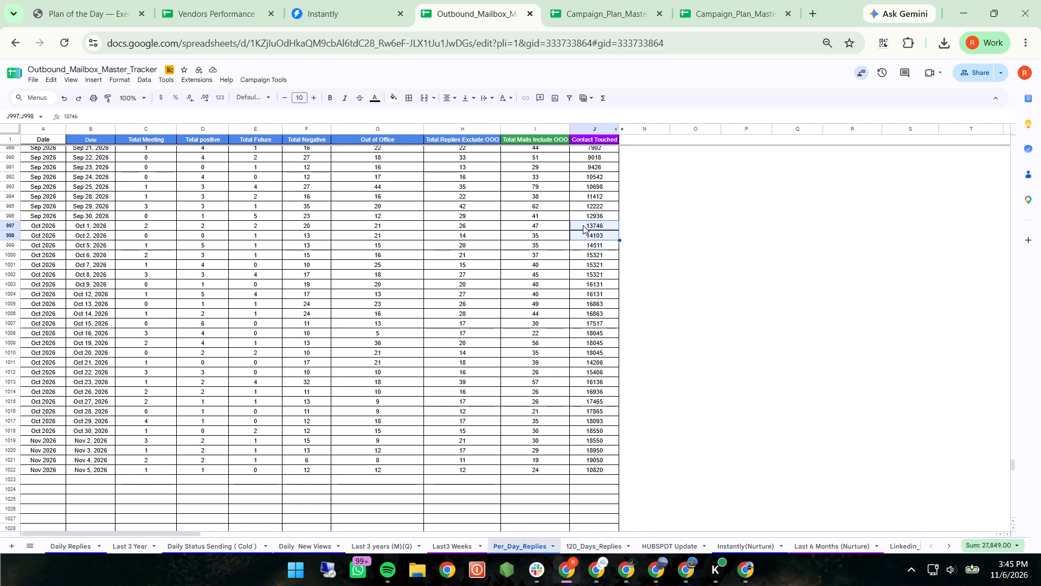
key(shift+Down)
key(shift+Down)
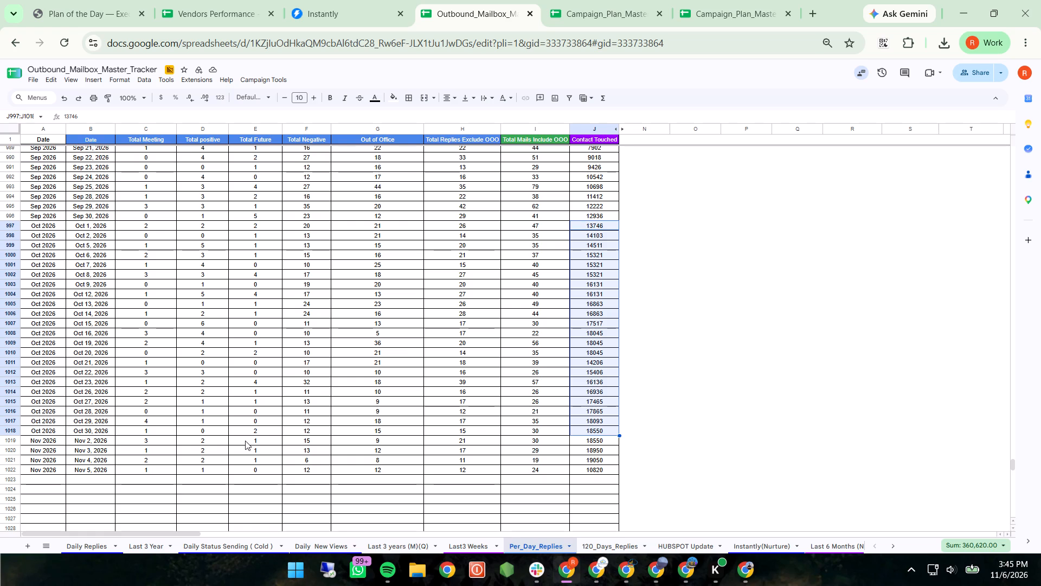
Select the November 2026 dates, from November 2 to November 5, to review the range covered.
click(93, 443)
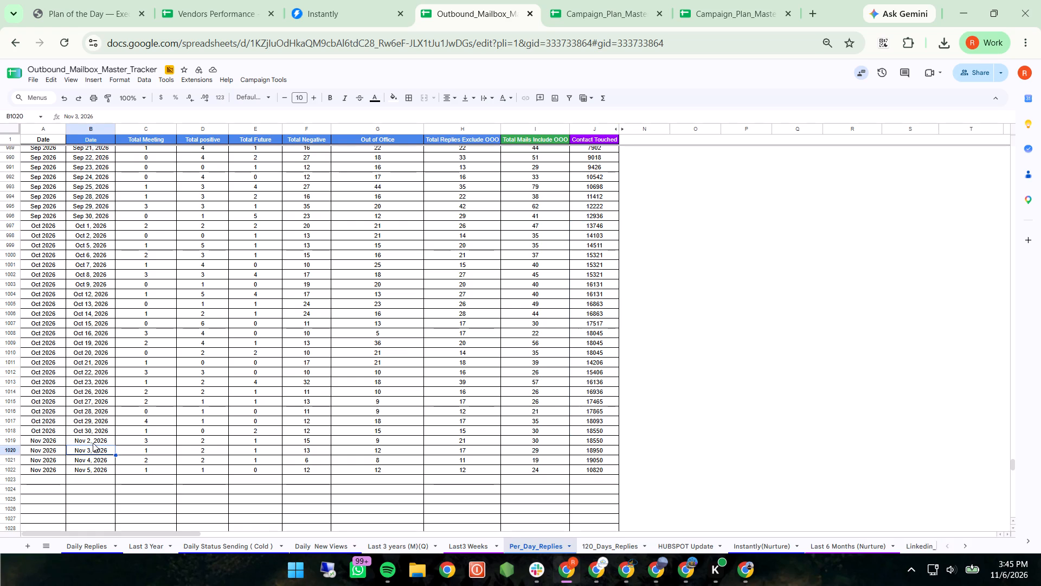
key(Up)
key(Up)
key(shift+Down)
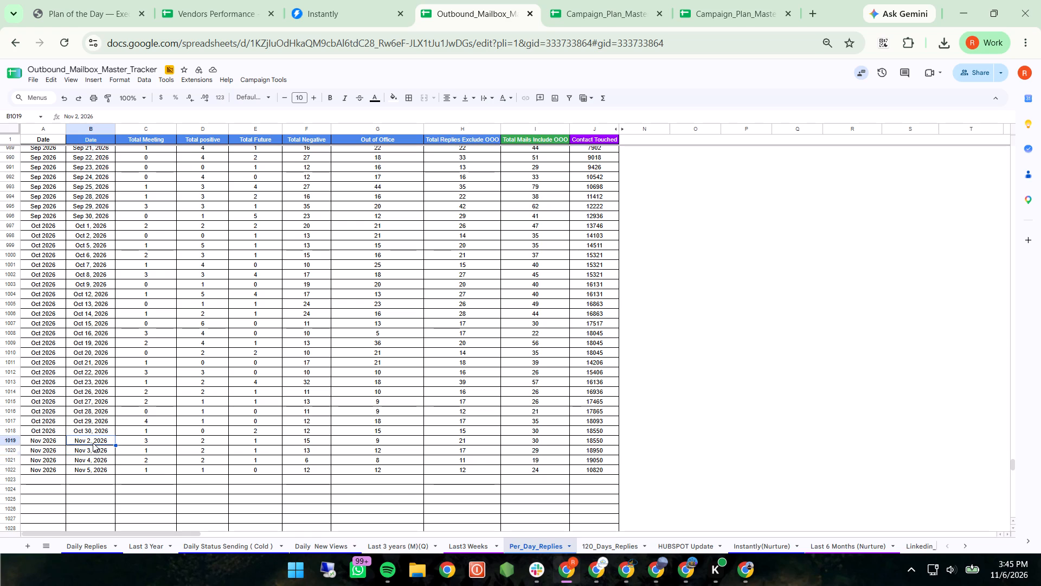
key(shift+Down)
key(shift+Down)
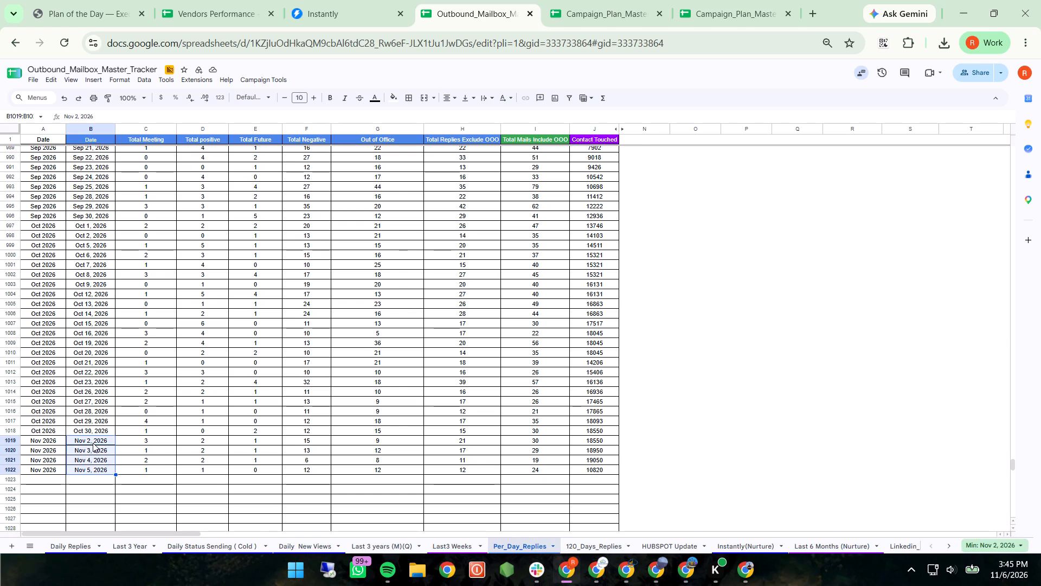
Check the sum of the Total Meeting column for the November 2026 rows, November 2 to November 5.
click(137, 441)
key(shift+Down)
key(shift+Down)
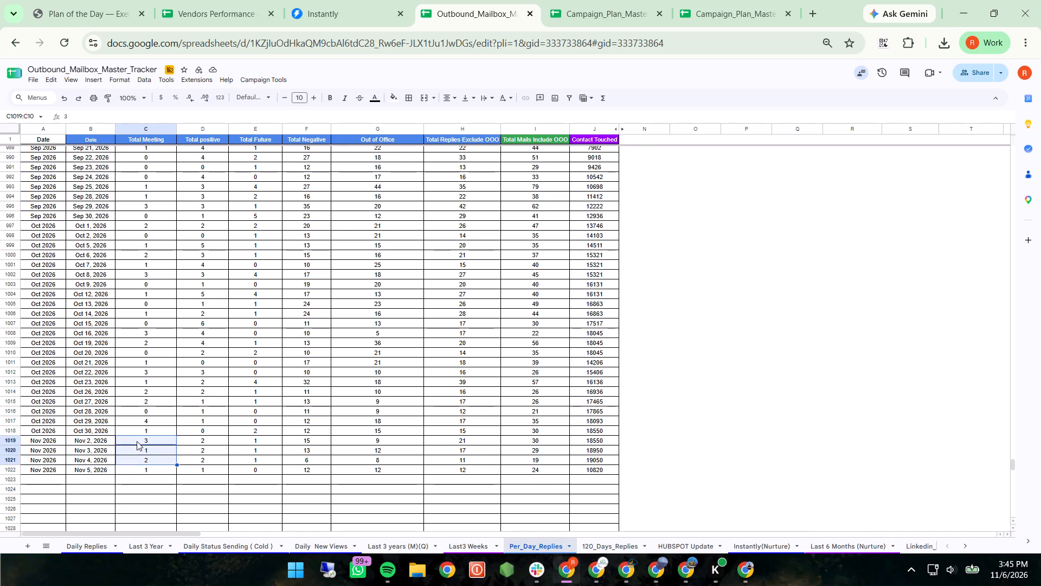
key(shift+Down)
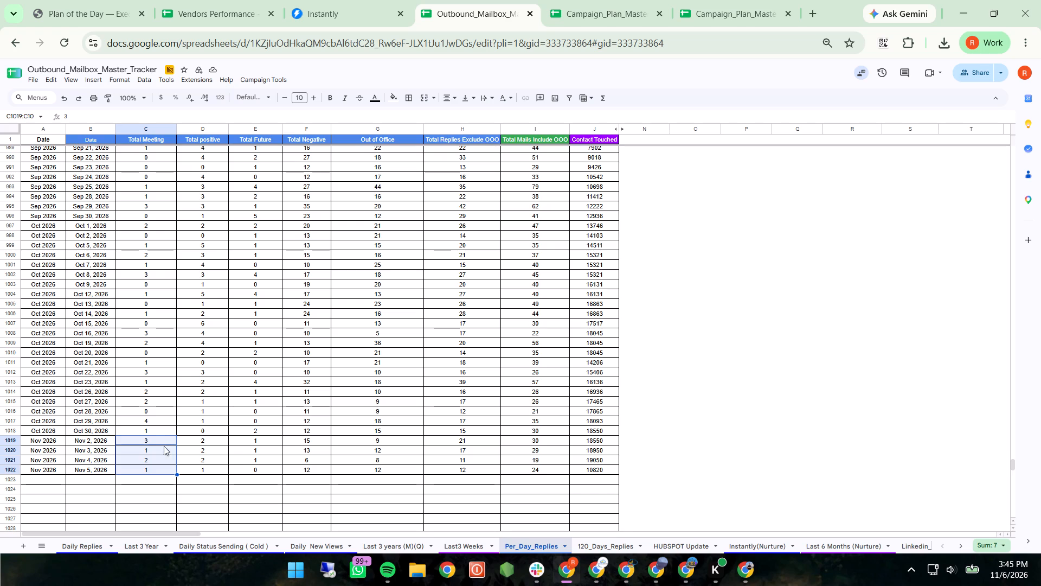
Check the sum of the Total positive column for the November 2026 rows.
click(191, 443)
key(shift+Down)
key(shift+Down)
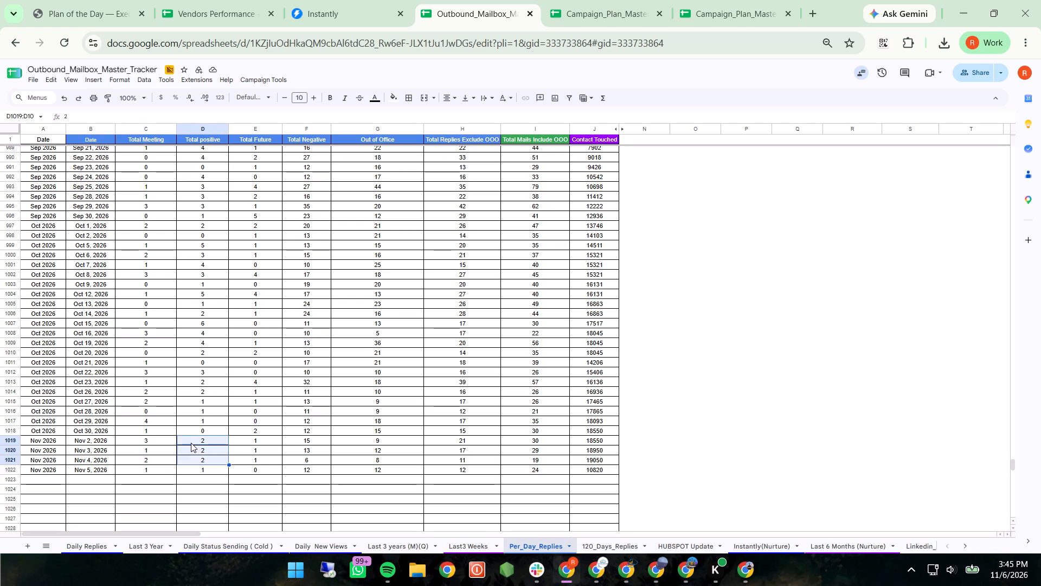
key(shift+Down)
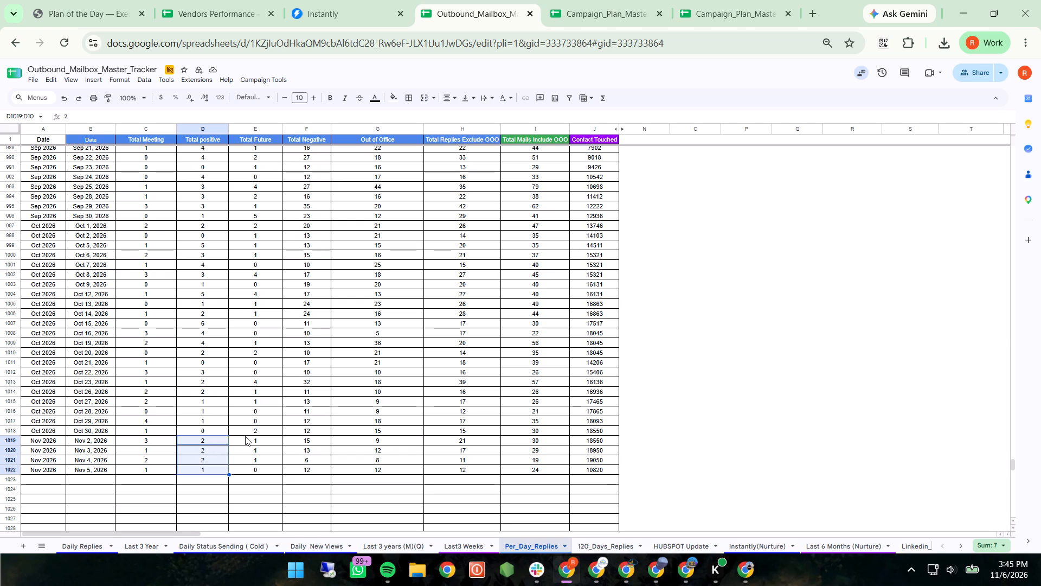
Check the sum of the Total Negative column for the November 2026 rows.
click(291, 446)
key(shift+Down)
key(shift+Down)
key(shift+Down)
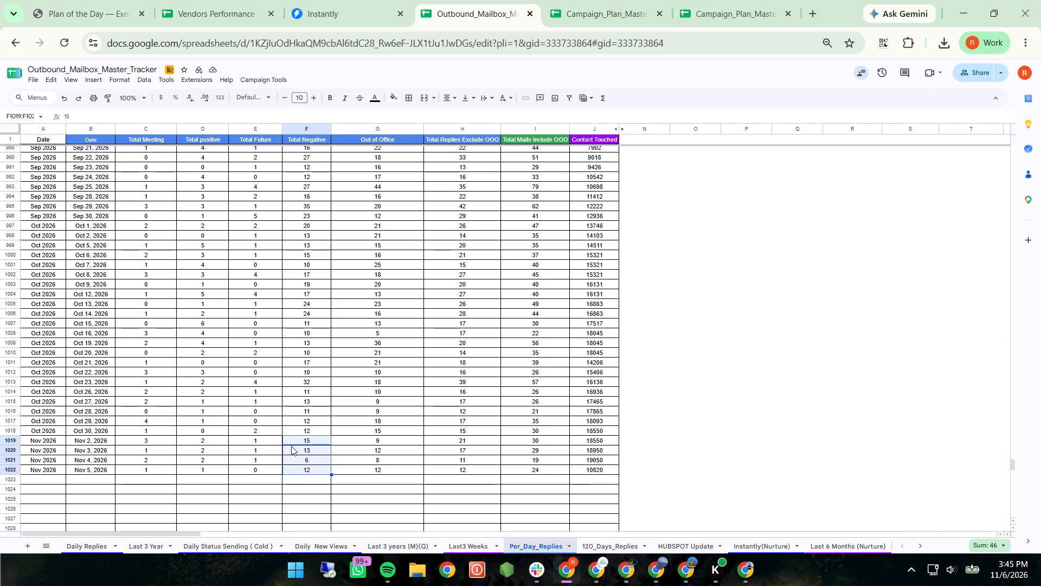
Check the sum of the Out of Office column for the November 2026 rows.
click(361, 441)
key(shift+Down)
key(shift+Down)
key(shift+Down)
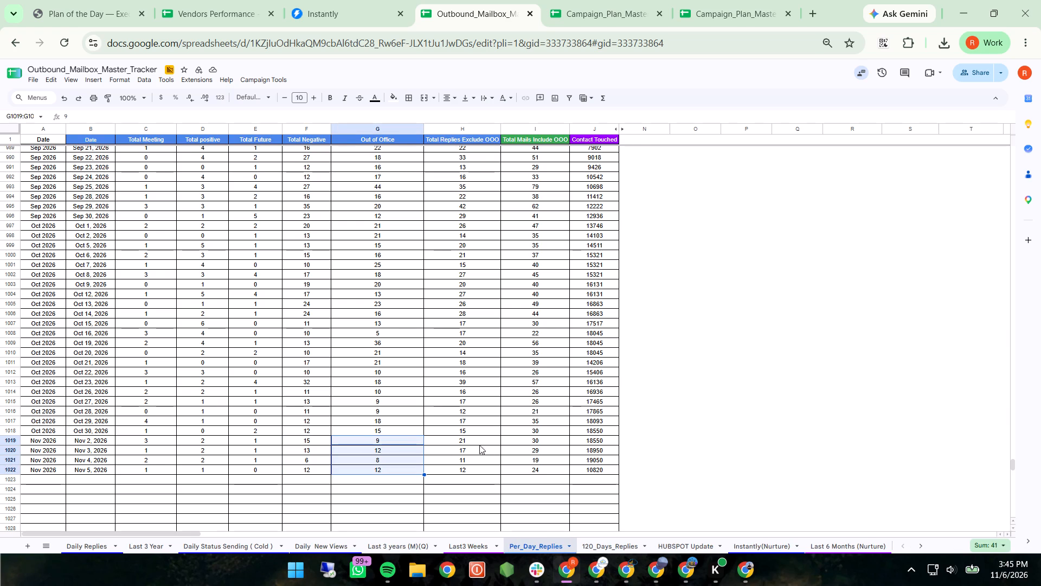
Check the sum of the Total Replies Exclude OOO column for the November 2026 rows.
click(464, 442)
key(shift+Down)
key(shift+Down)
key(shift+Down)
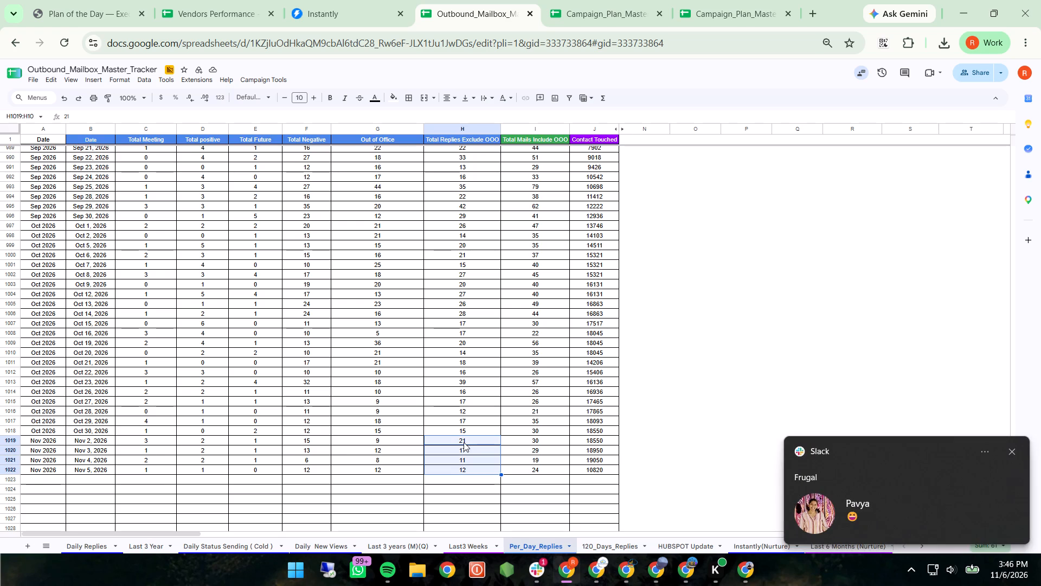
Check the sum of the Total Mails Include OOO column for the November 2026 rows.
click(526, 442)
key(shift+Down)
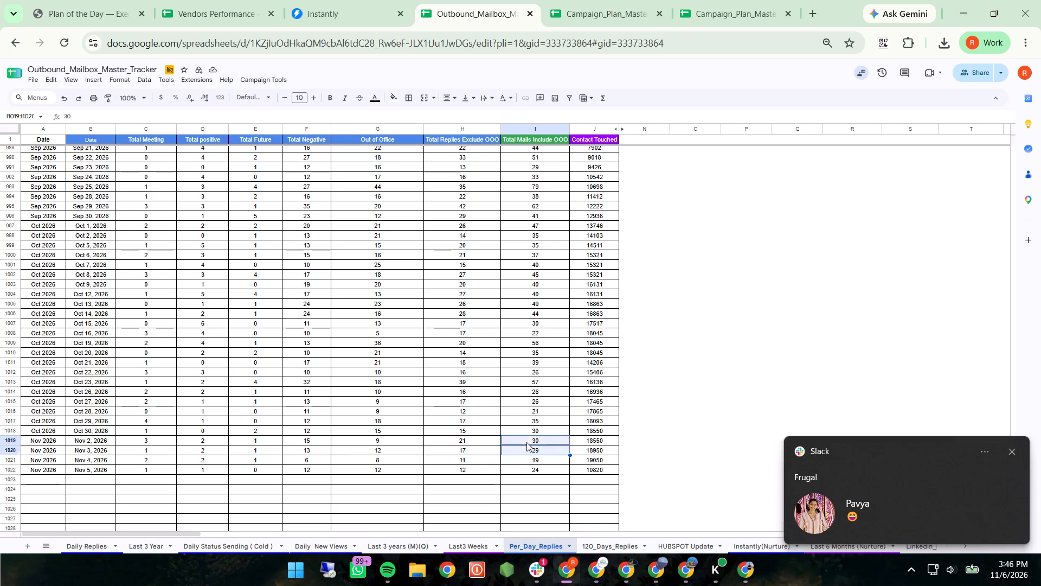
key(shift+Down)
key(shift+Down)
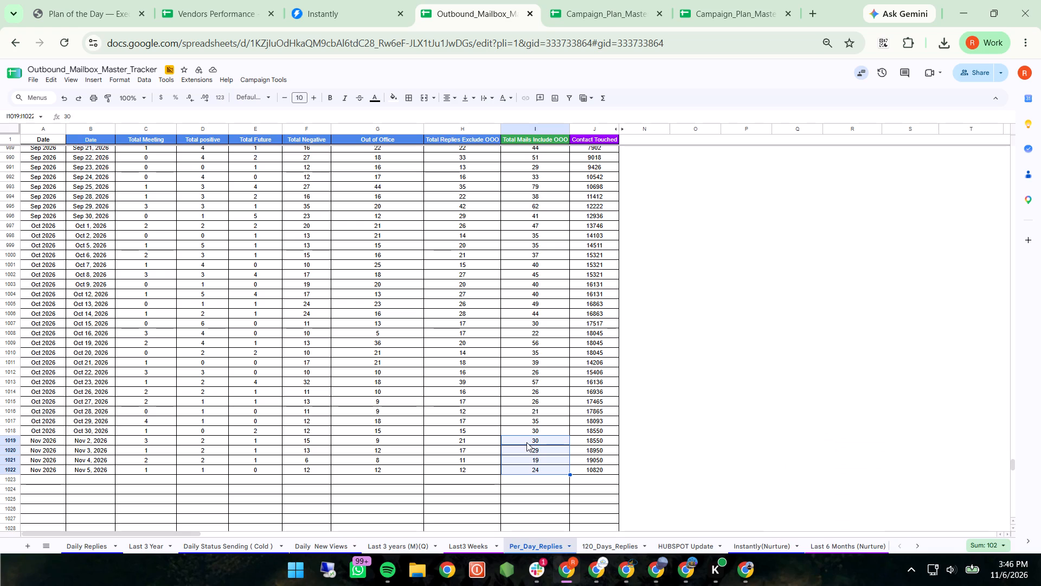
Check the sum of the Contact Touched column for the November 2026 rows.
click(592, 440)
key(shift+Down)
key(shift+Down)
key(shift+Down)
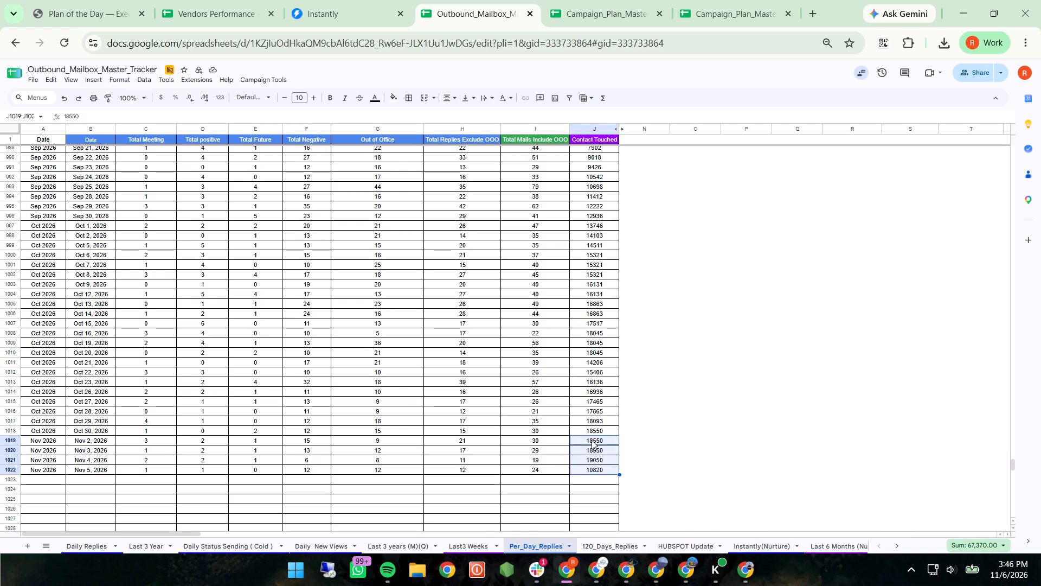
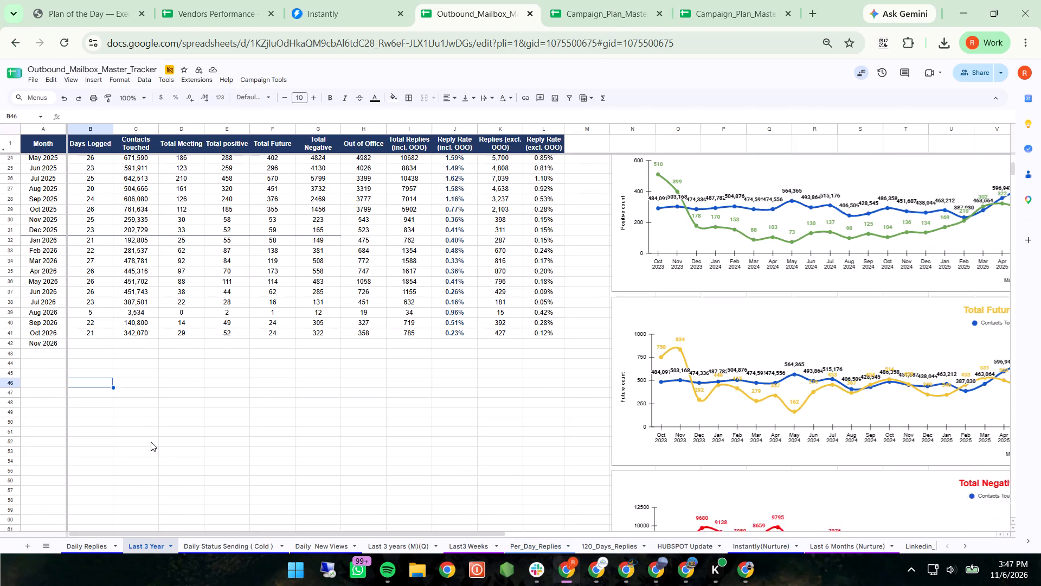
Set Days Logged in the Last 3 Year sheet to 22 for Oct 2026 and 4 for Nov 2026.
scroll(151, 442, down, 1)
click(93, 322)
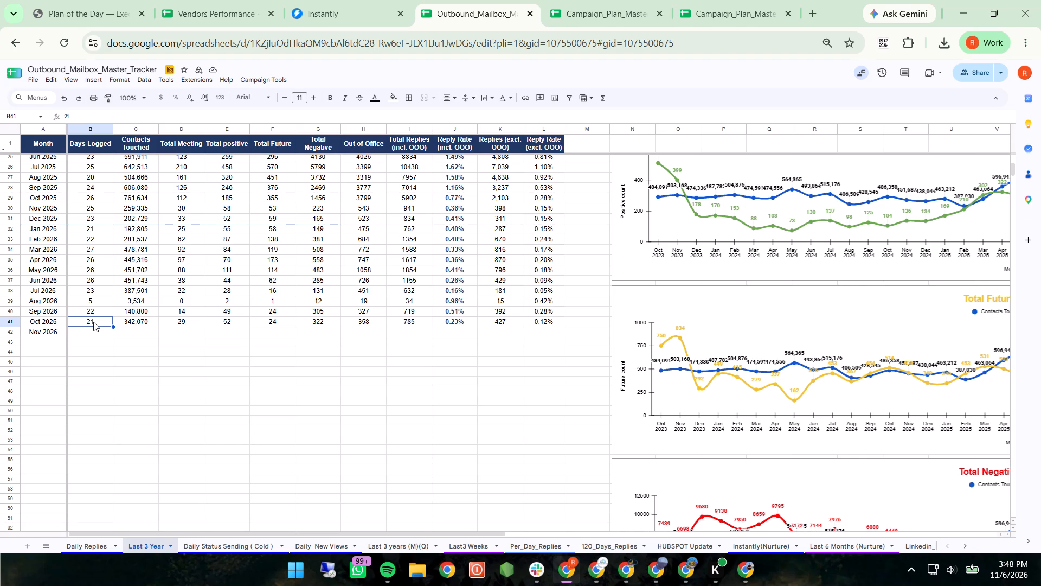
text(22)
key(Down)
key(4)
key(Right)
key(Up)
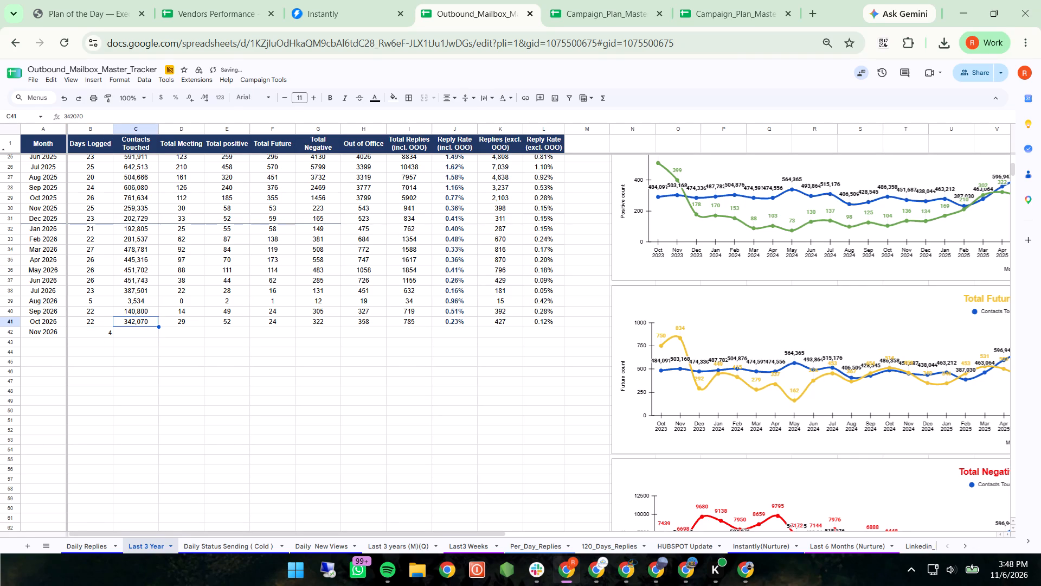
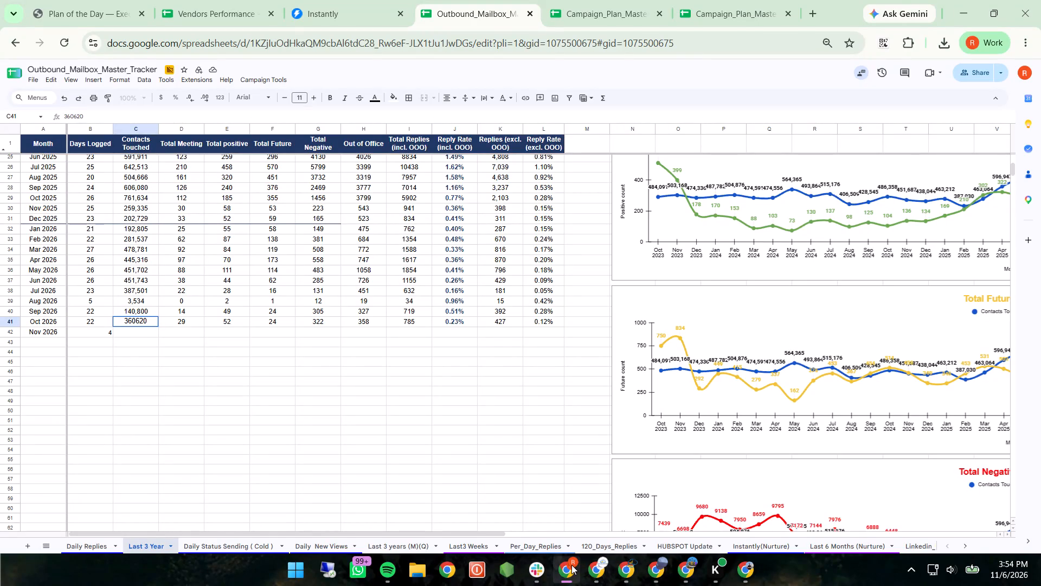
For Oct 2026, accept the Contacts Touched entry and set Total Meeting to 30, Total positive to 52 and Total Future to 26.
key(Right)
key(Right)
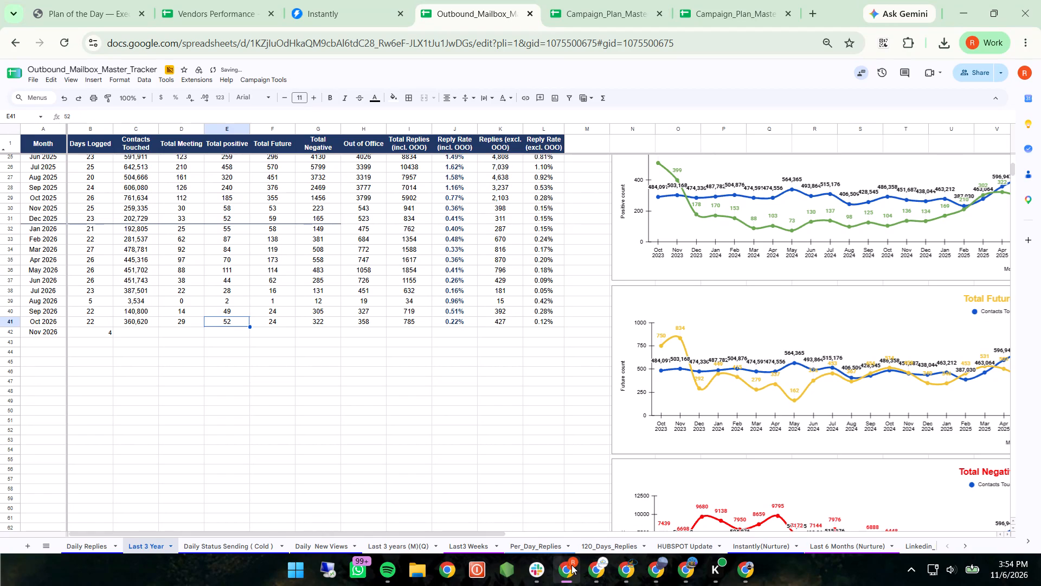
key(Left)
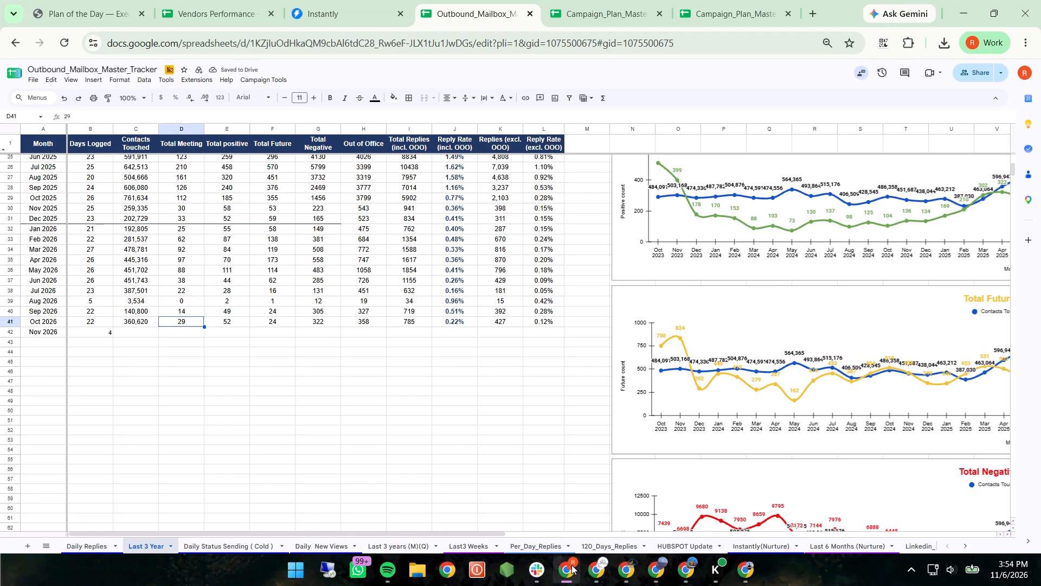
text(30)
key(Right)
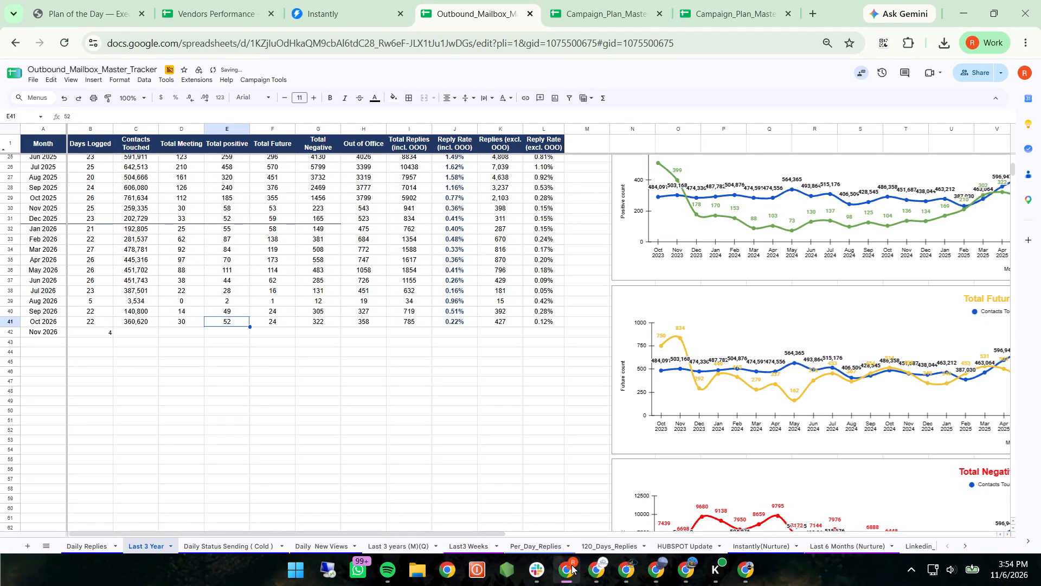
text(52)
key(Right)
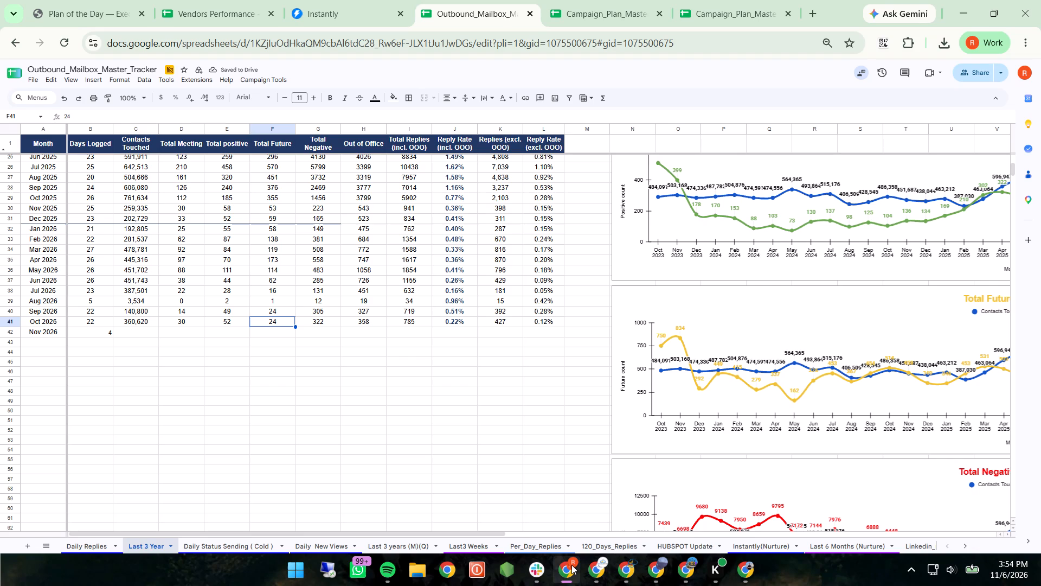
text(26)
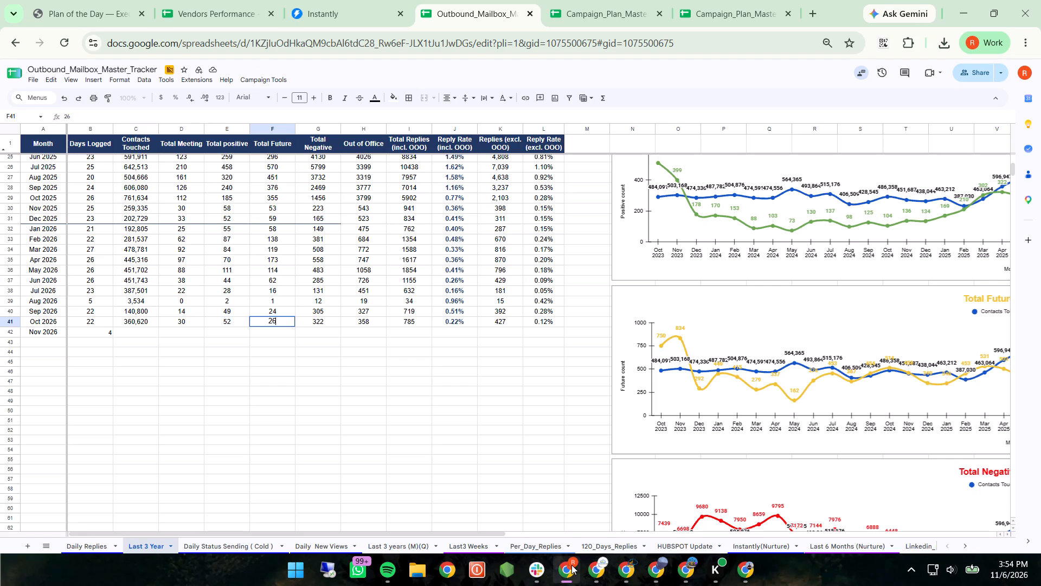
key(Right)
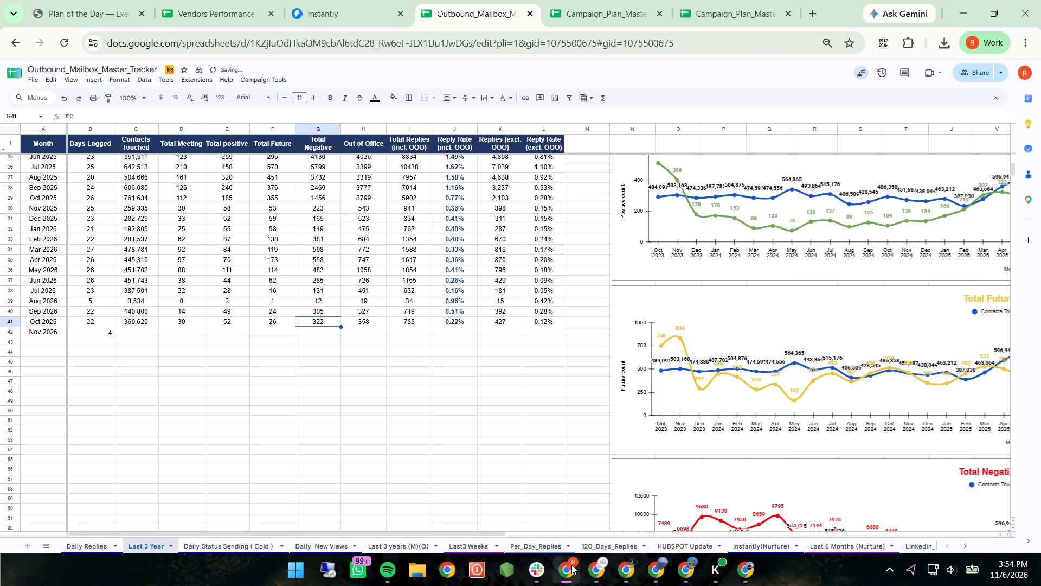
For Oct 2026, set Total Negative to 334, Out of Office to 373 and Total Replies (incl. OOO) to 815.
text(334)
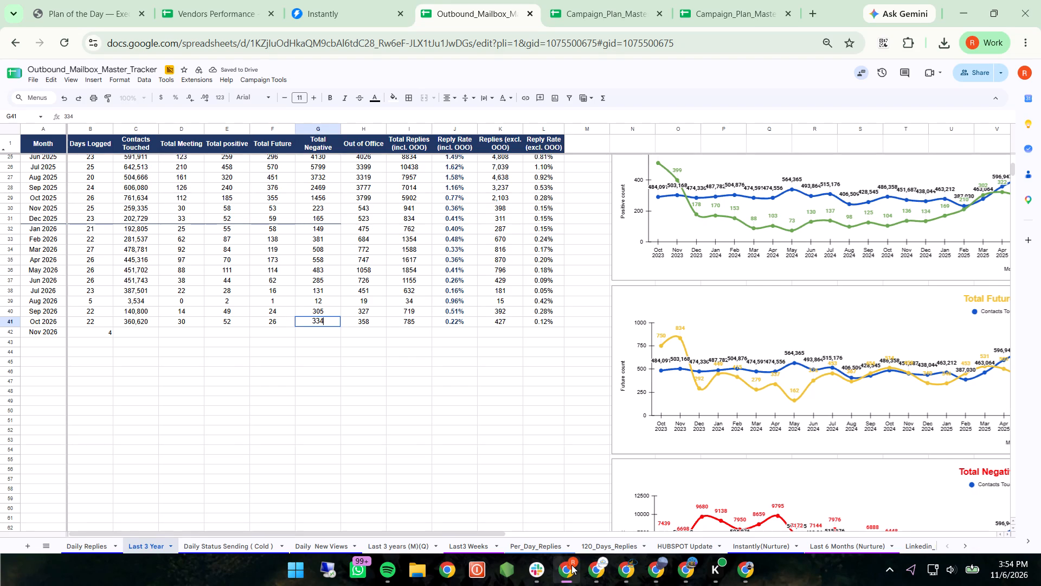
key(Right)
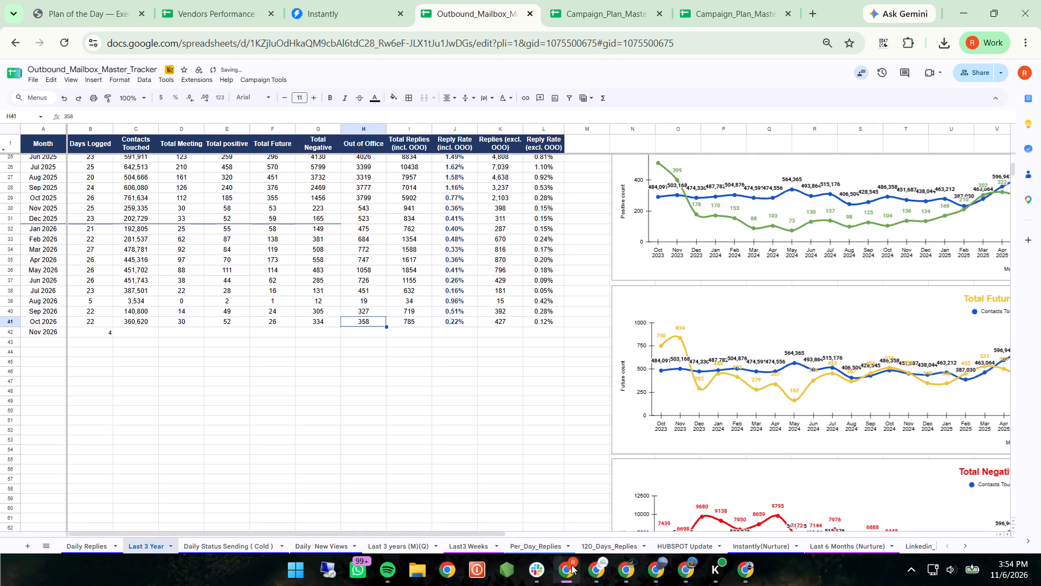
text(373)
key(Right)
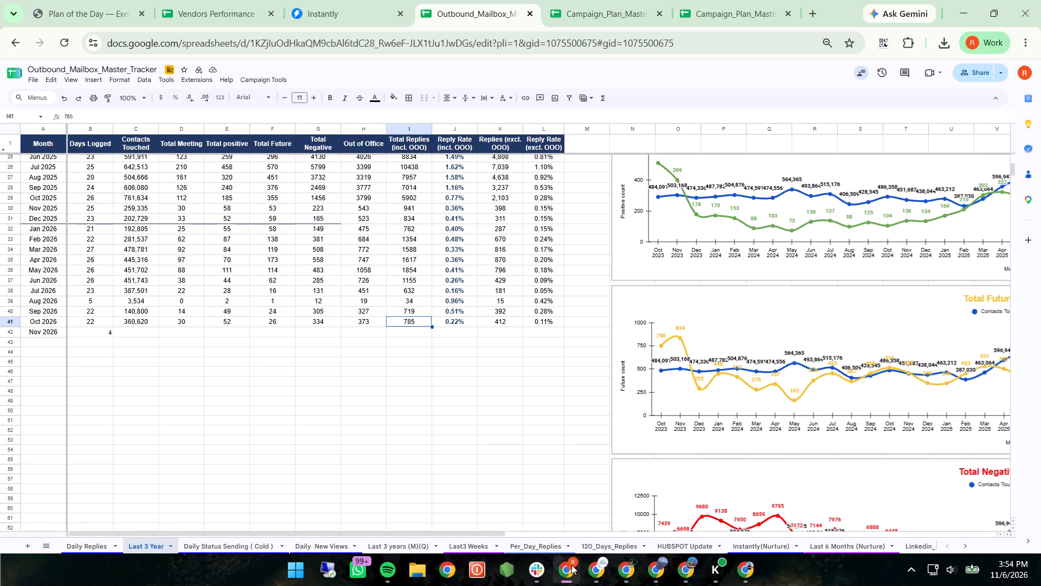
key(8)
text(15)
key(Right)
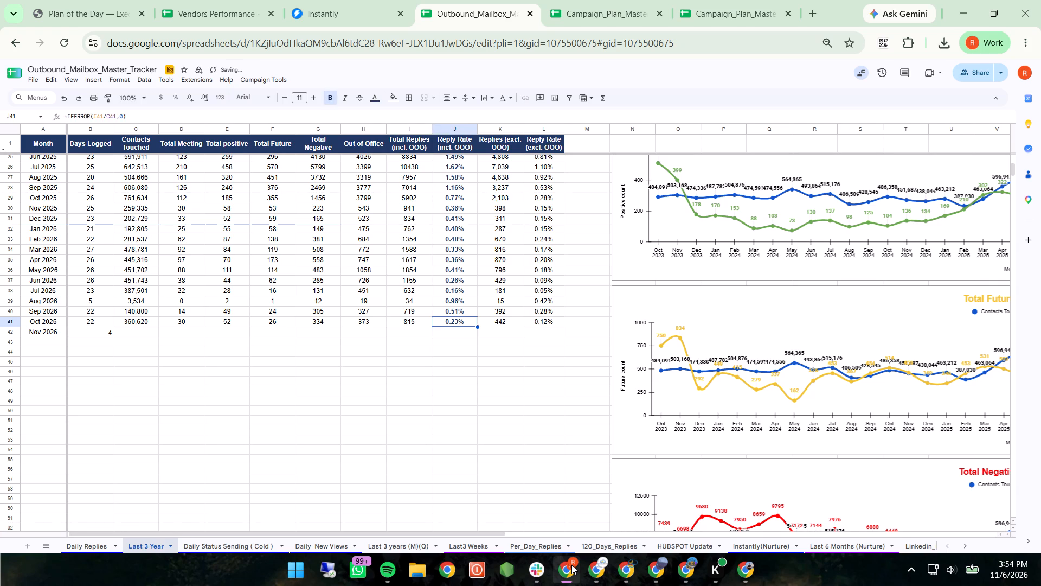
key(Right)
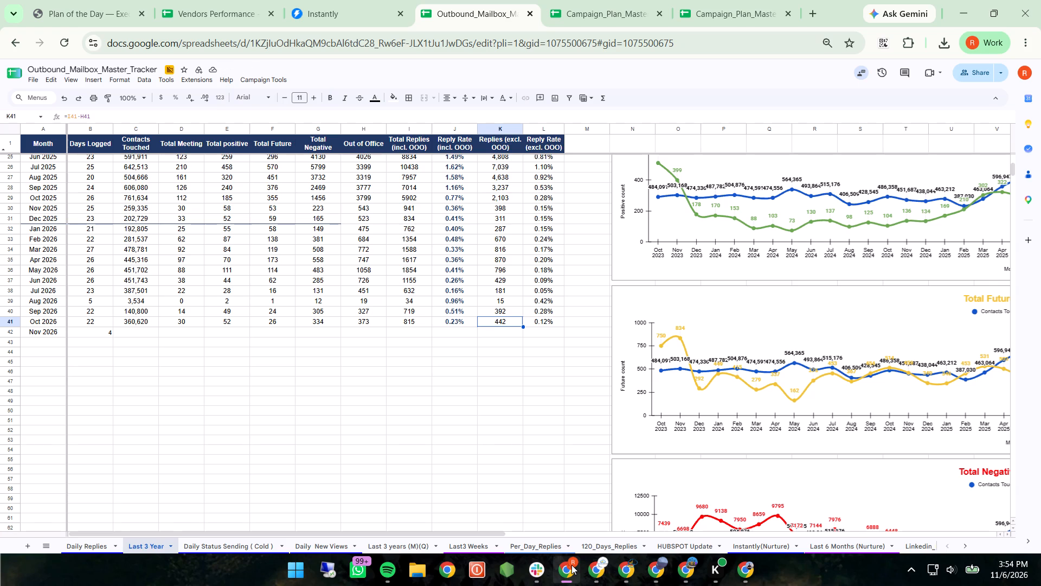
In the Nov 2026 row, enter 4 for Days Logged, 7 for Contacts Touched, 7 for Total Meeting and 3 for Total positive.
key(Down)
key(Left)
key(Left)
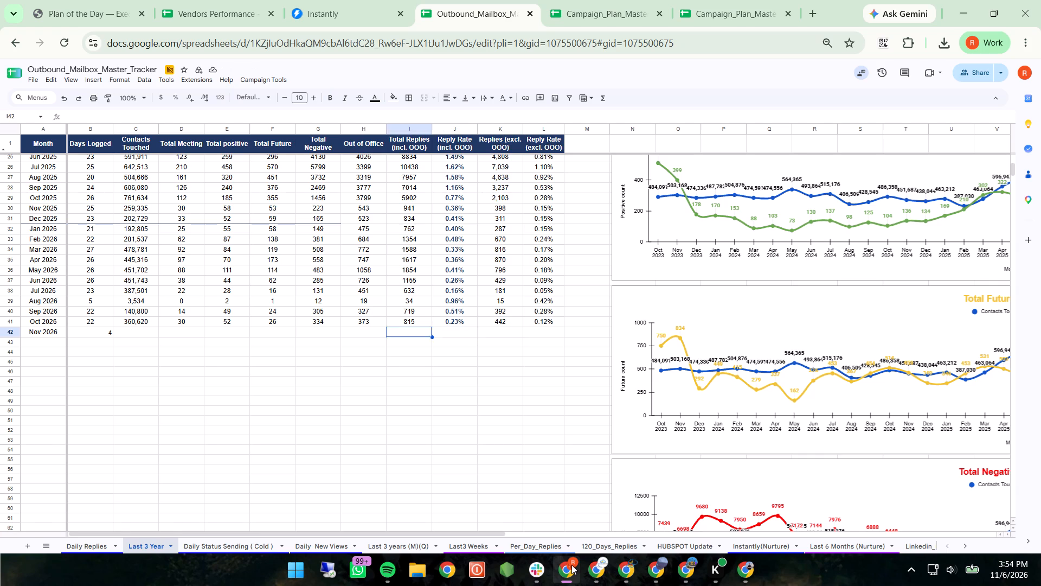
key(Left)
key(Left)
key(Left)
key(Left)
key(Left)
key(Left)
key(Left)
key(4)
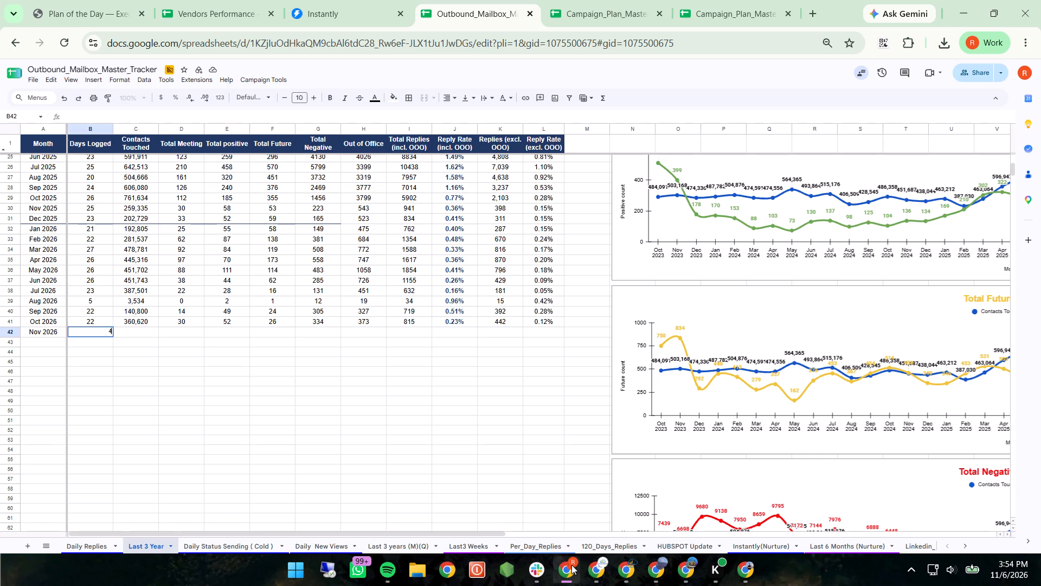
key(Right)
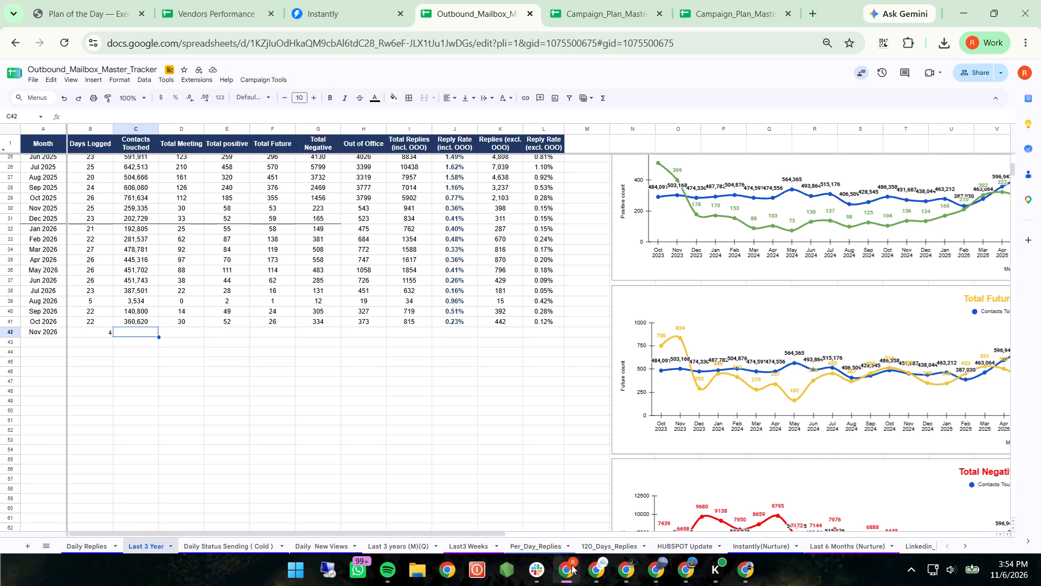
key(7)
key(Right)
key(7)
key(Right)
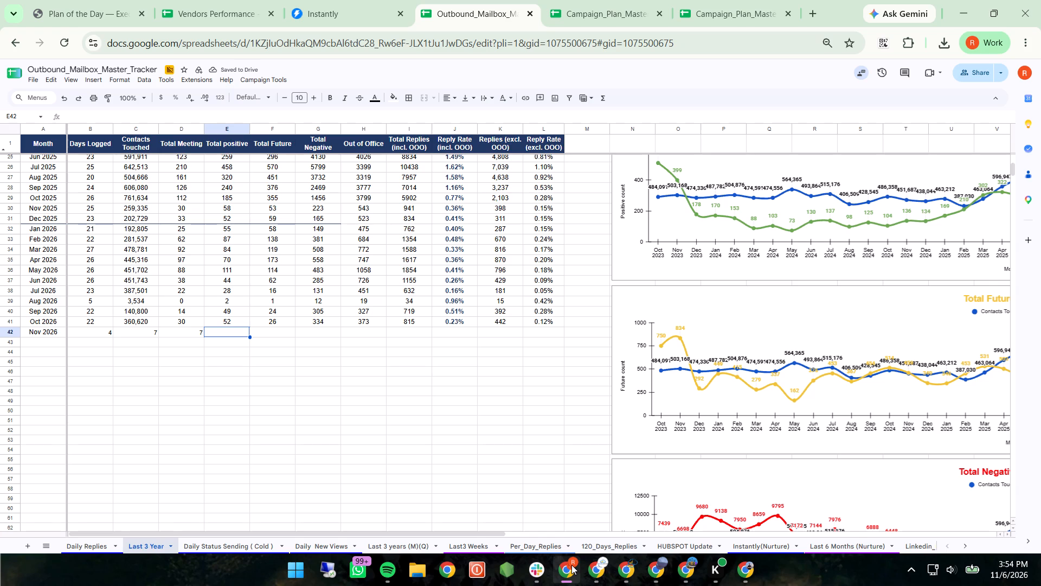
key(3)
Clear the Nov 2026 Contacts Touched value and set it to 67370.
key(Left)
key(Left)
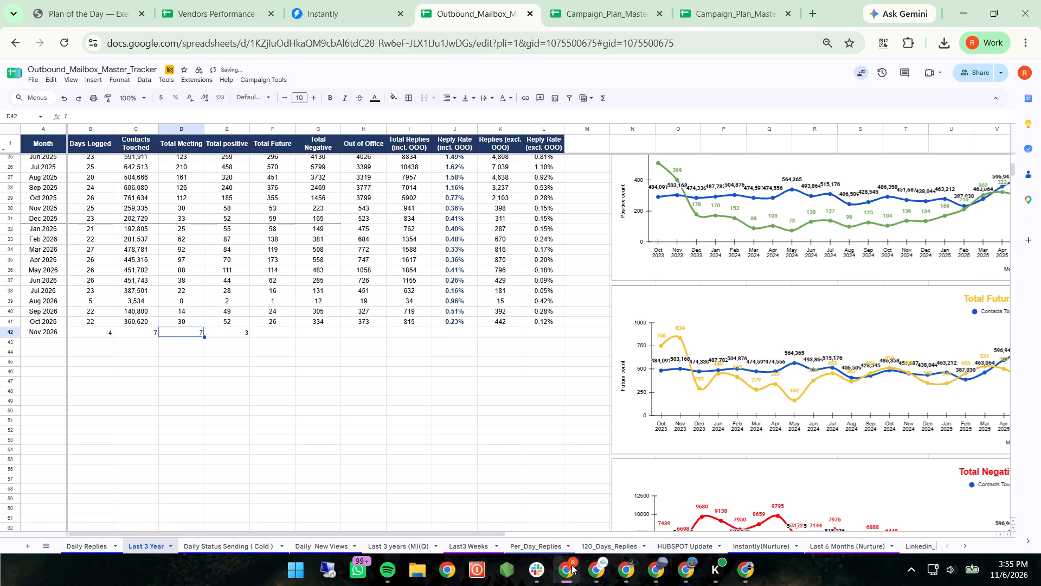
key(BackSpace)
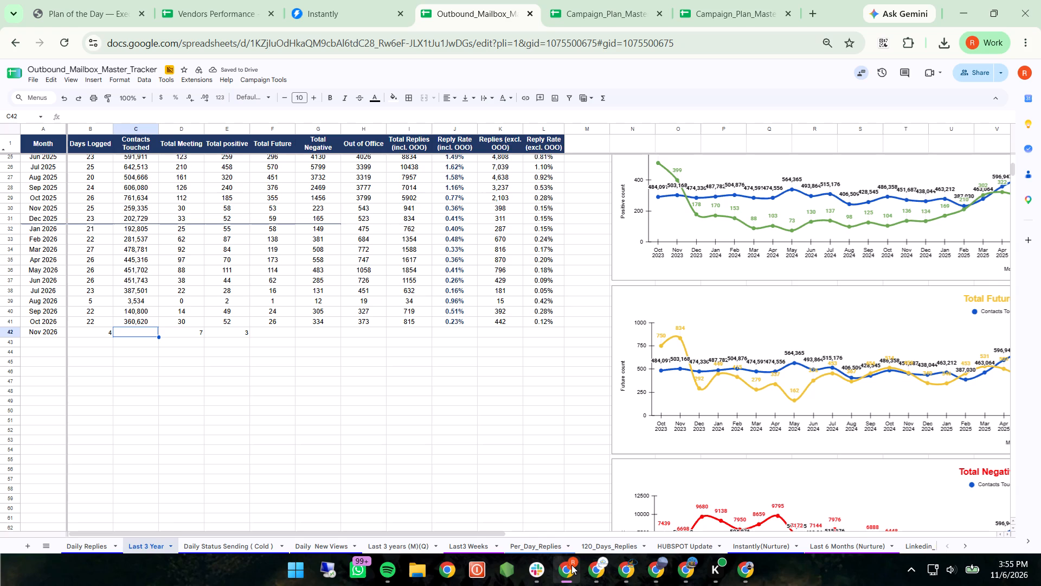
text(67)
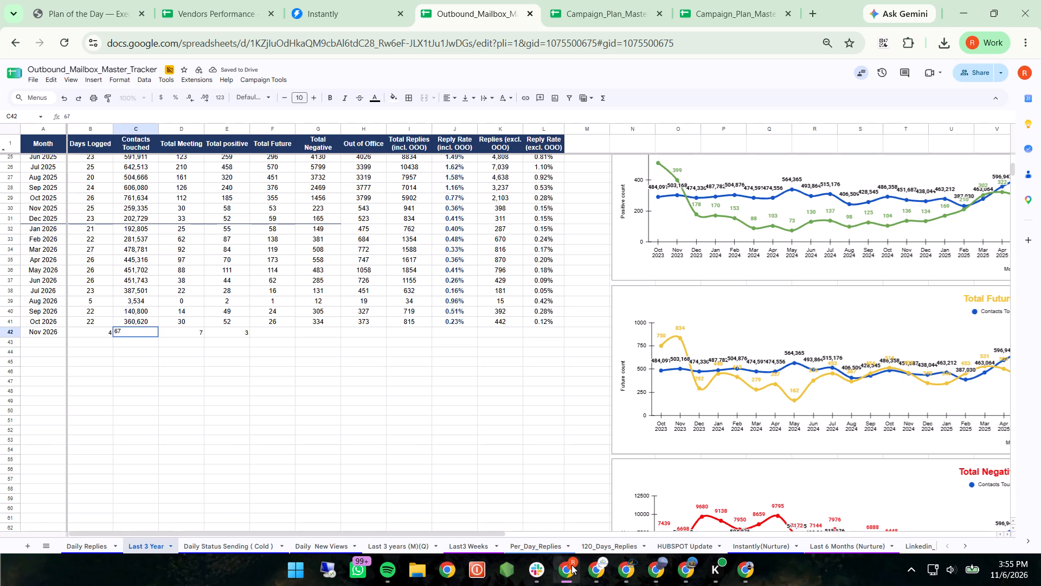
text(370)
key(Right)
For Nov 2026, set Total positive to 7, Total Future to 3 and Total Negative to 46.
key(Right)
key(7)
key(Right)
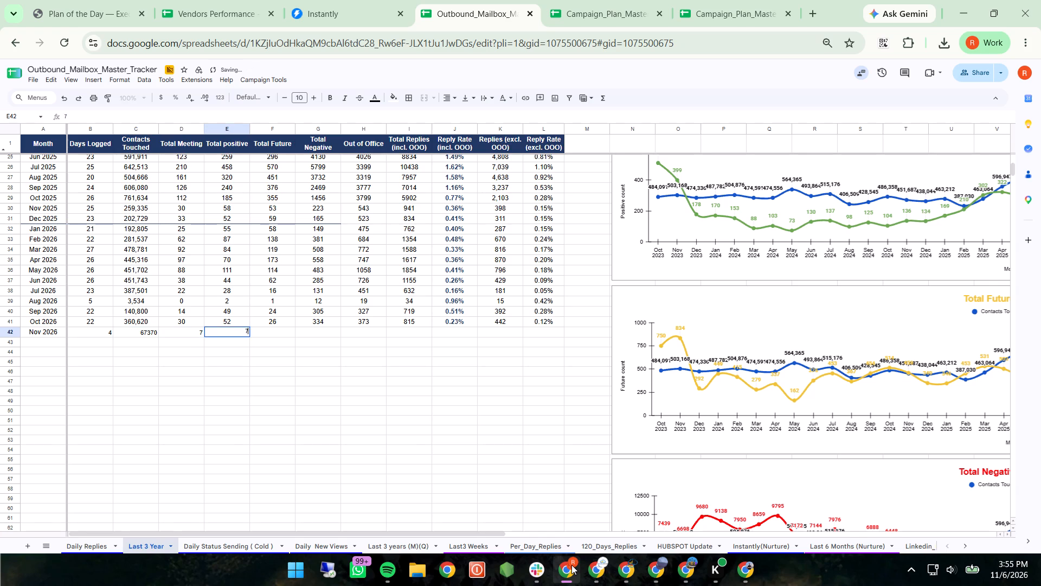
key(3)
key(Right)
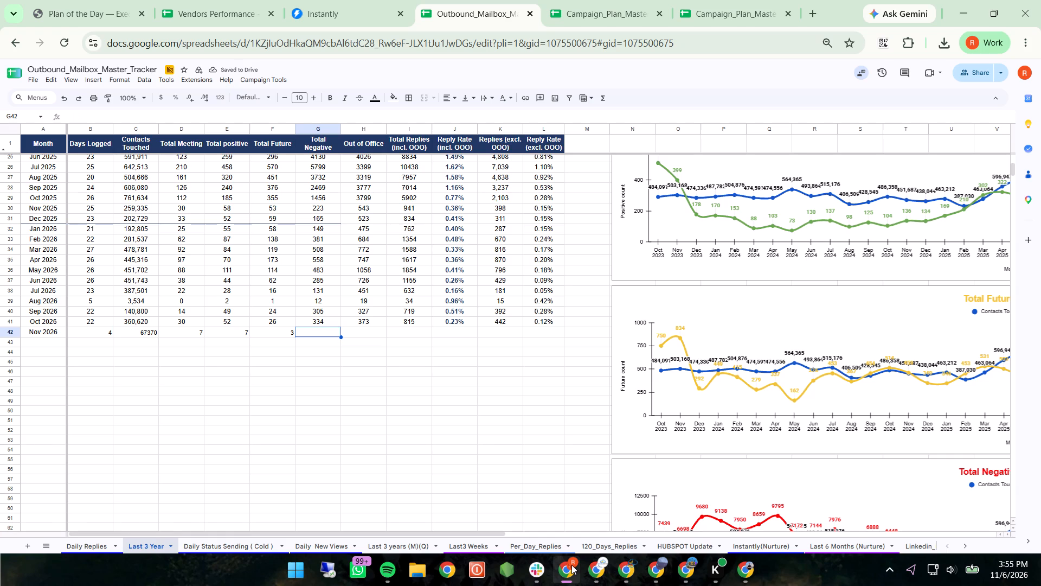
text(46)
key(Right)
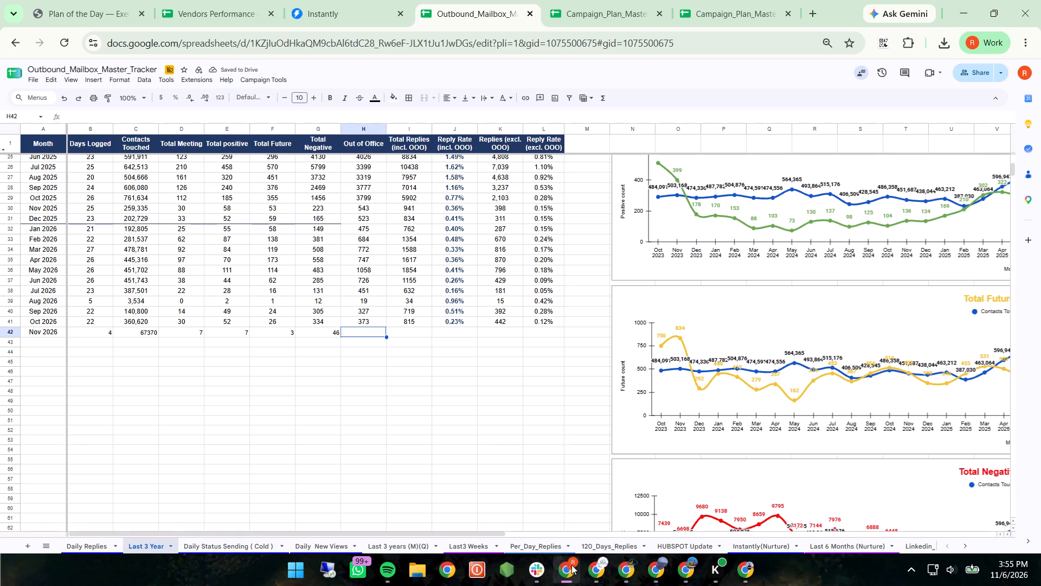
For Nov 2026, enter 41 for Out of Office, 61 for Total Replies (incl. OOO) and 102 for Replies (excl. OOO).
text(41)
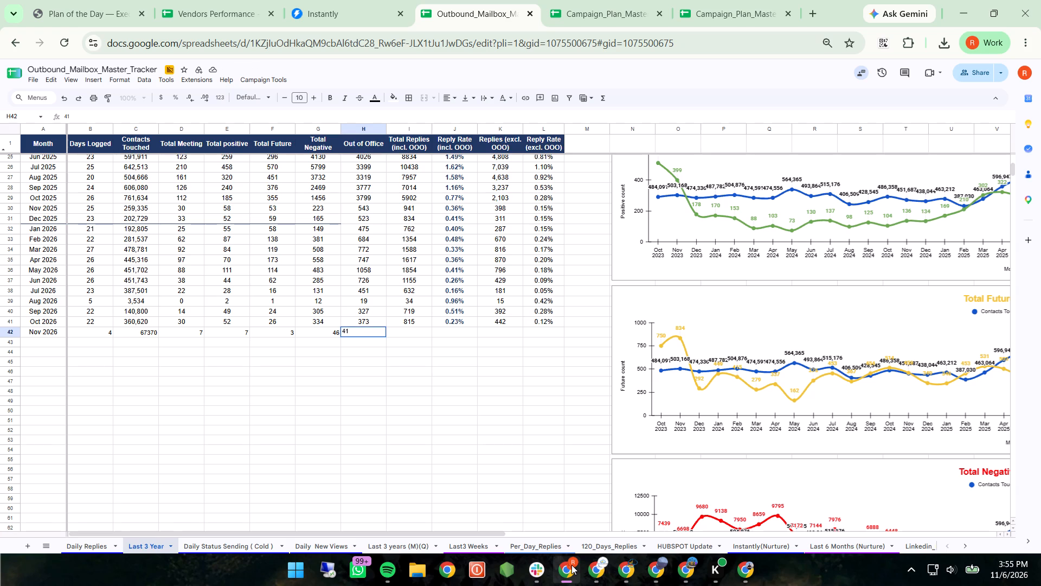
key(Right)
text(61)
key(Right)
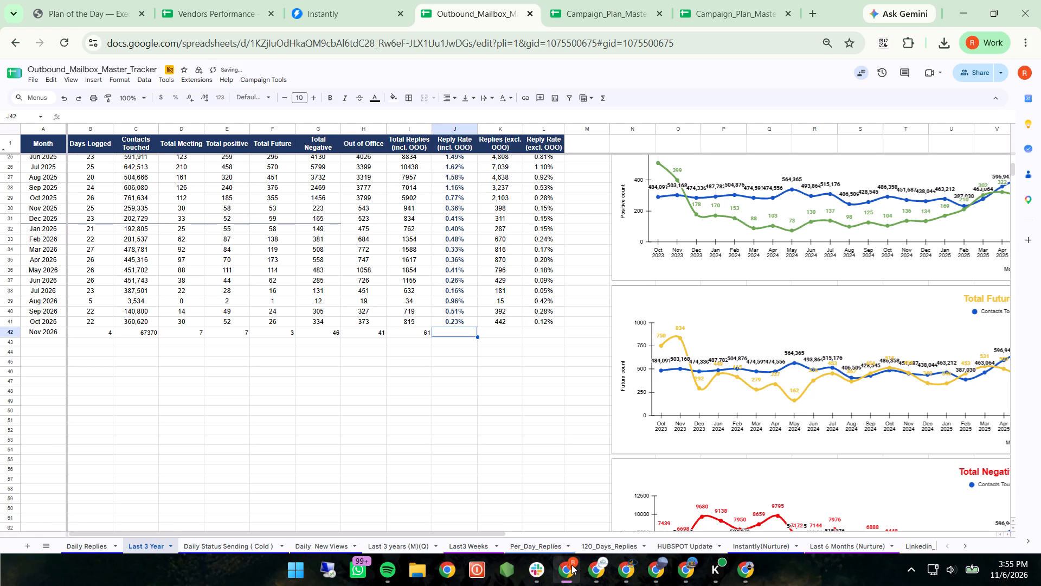
key(Left)
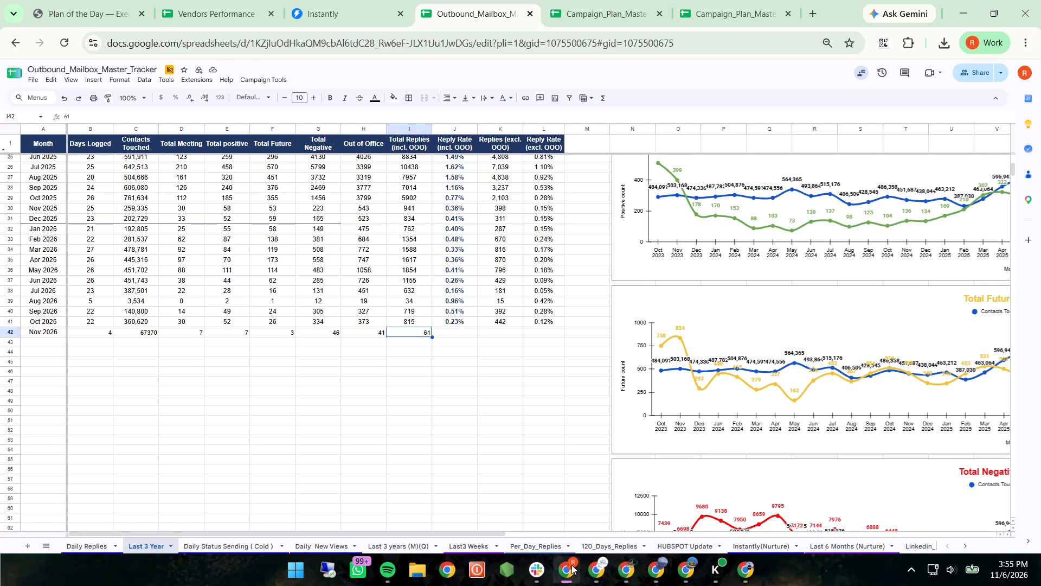
key(Right)
key(Right)
text(102)
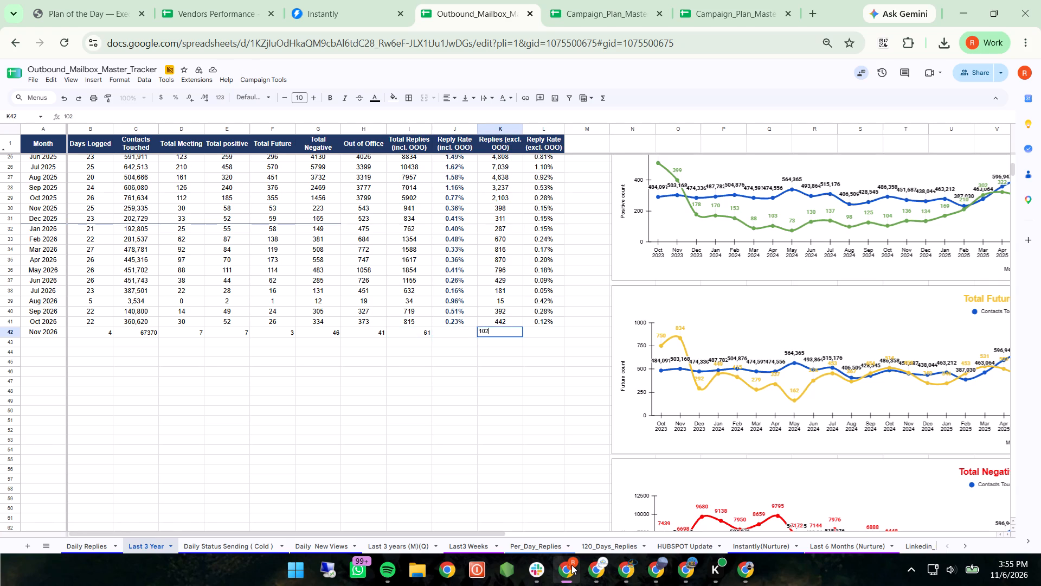
key(Return)
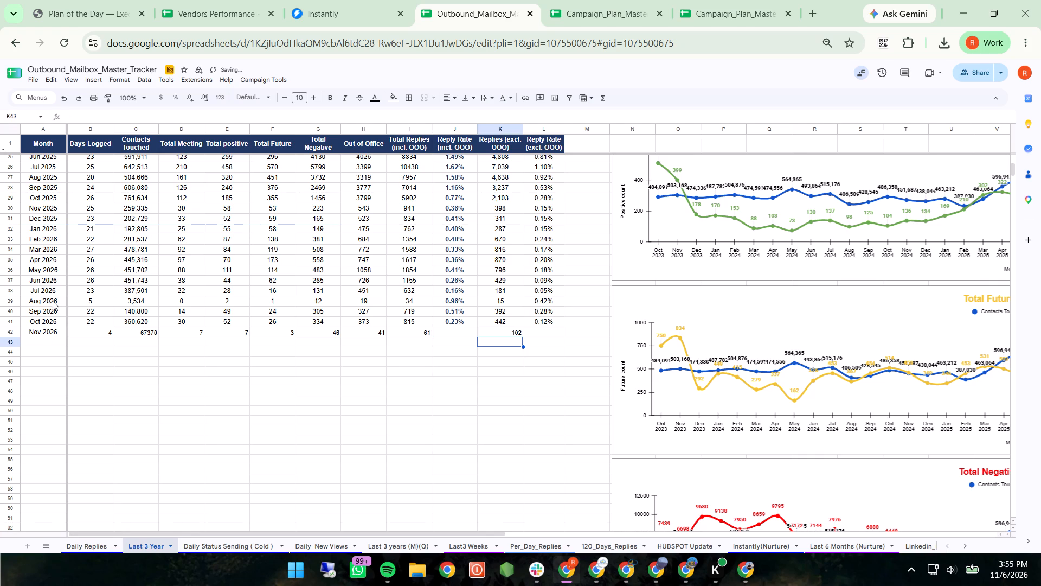
Copy the formatting of the Oct 2026 row onto the Nov 2026 row.
click(17, 319)
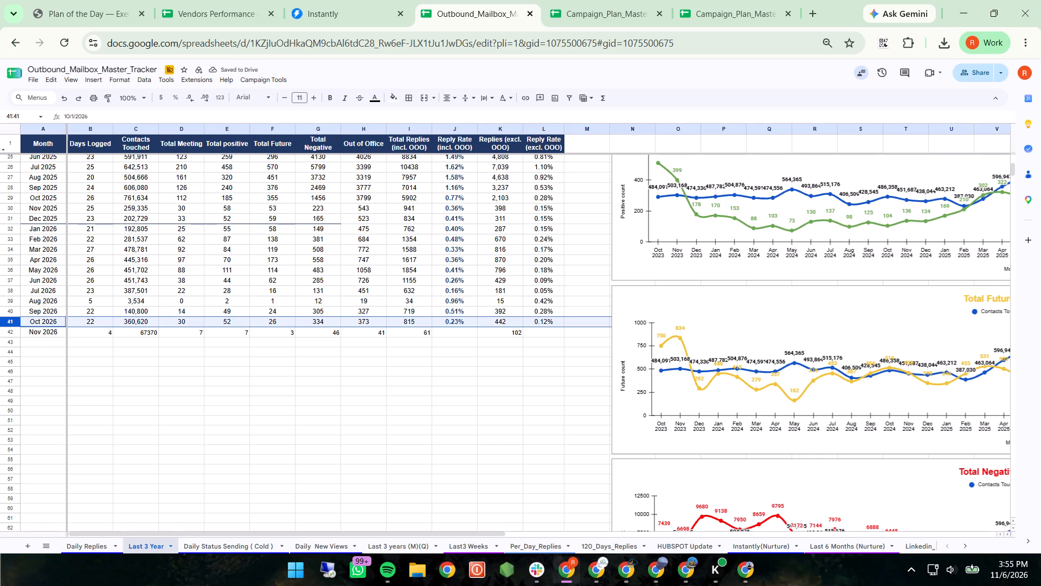
click(106, 97)
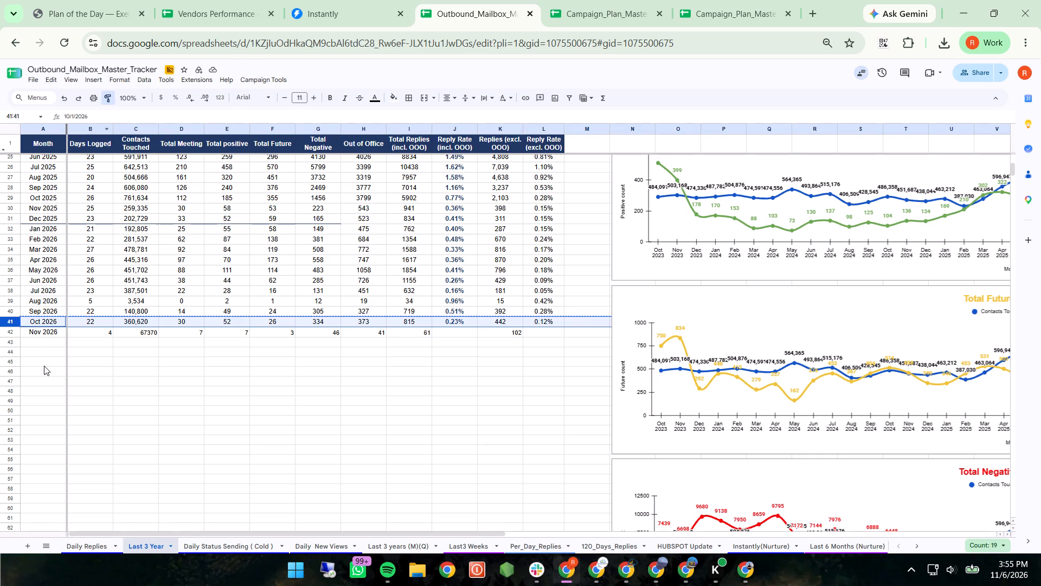
click(16, 332)
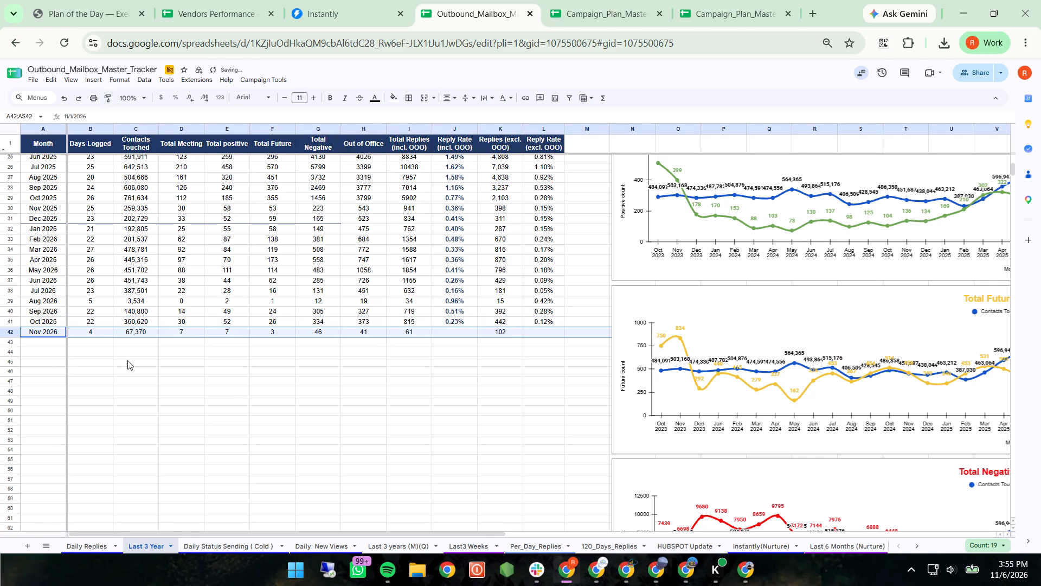
Fill the Oct 2026 formulas for Reply Rate (incl. OOO) and Reply Rate (excl. OOO) down into the Nov 2026 row.
click(463, 322)
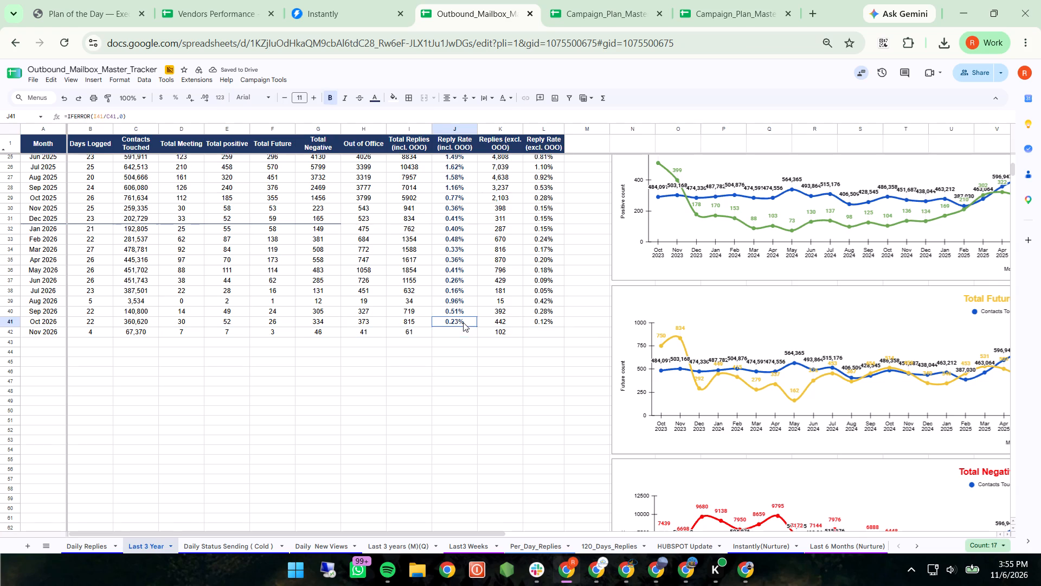
click(477, 326)
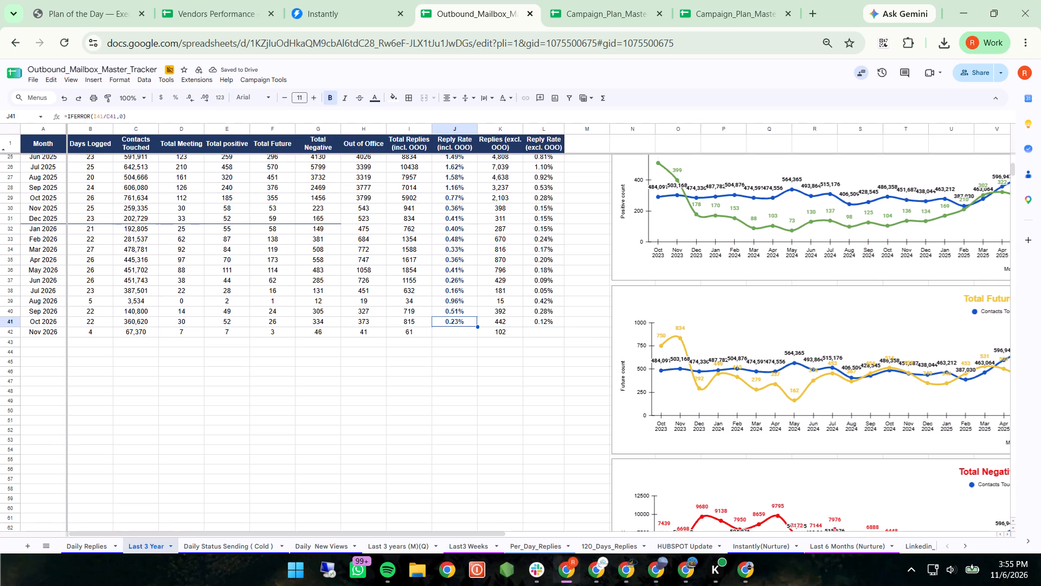
drag(477, 327, 478, 333)
click(552, 319)
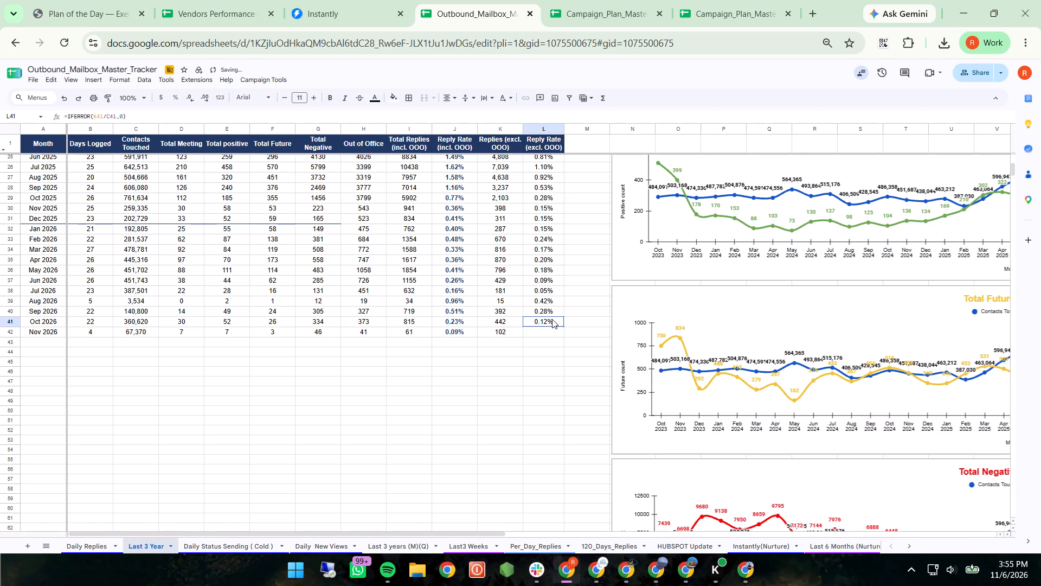
drag(564, 324, 564, 332)
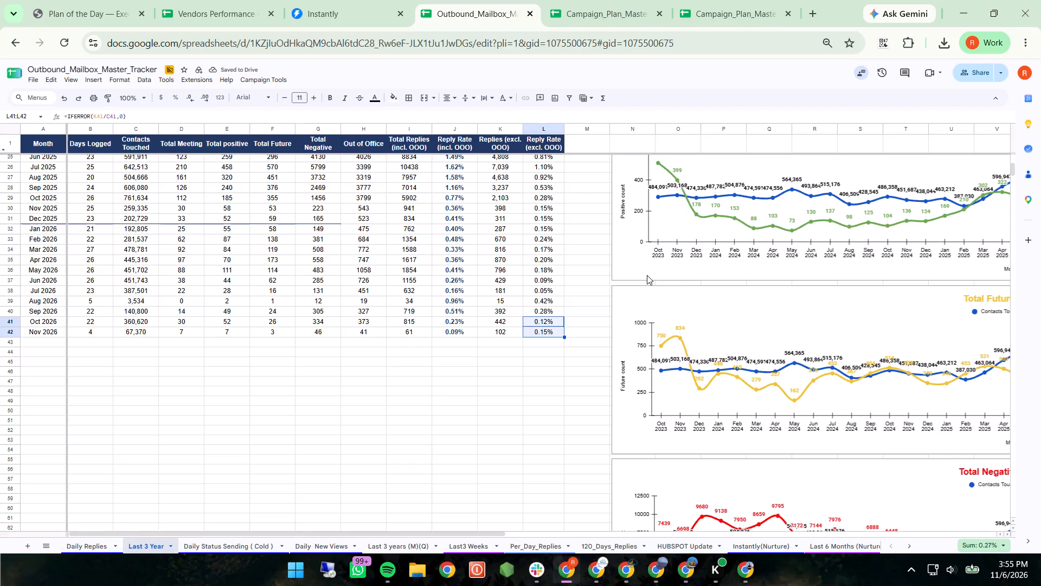
Open a new browser tab.
click(811, 14)
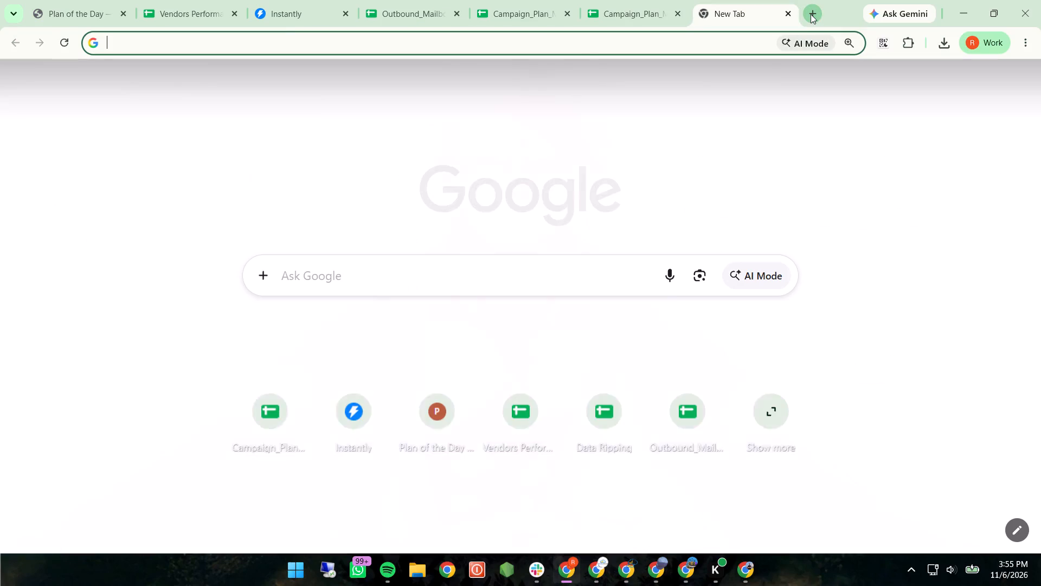
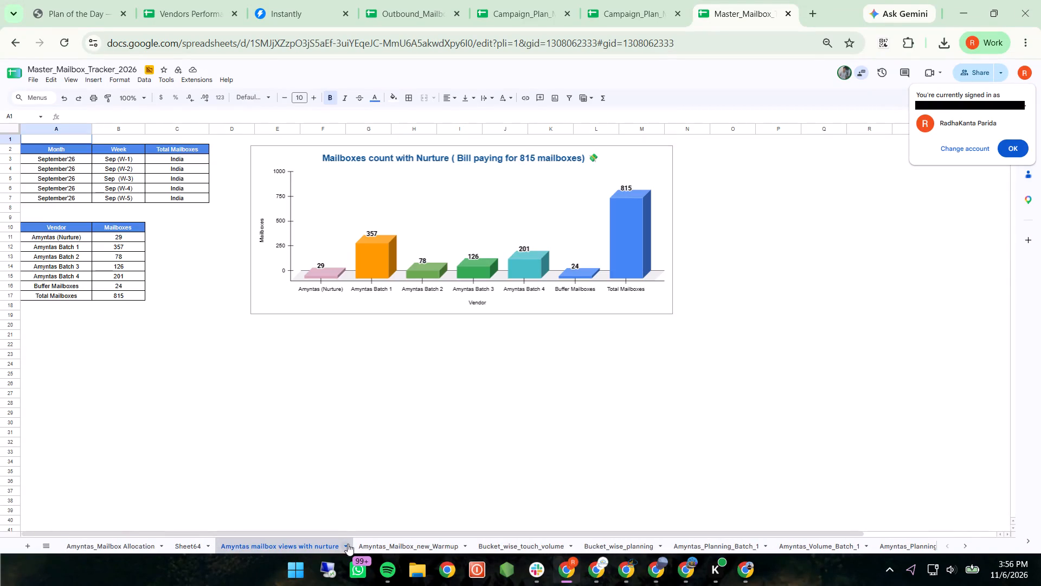
Open the Amyntas_Mailbox_new_Warmup sheet and examine the dated batch volume tables for the November 2026 rows.
click(370, 544)
scroll(522, 433, left, 8)
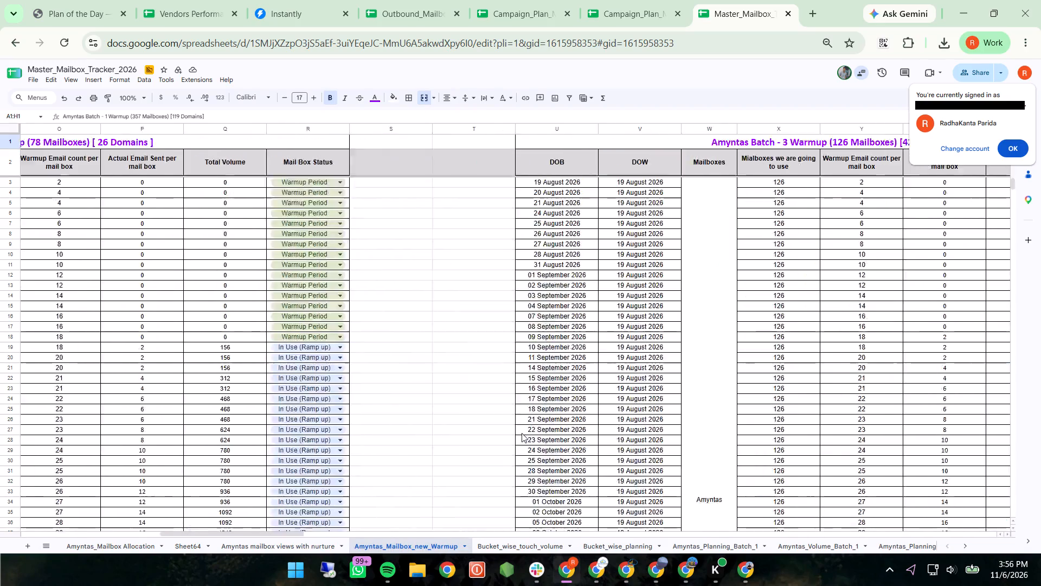
scroll(522, 433, left, 13)
scroll(522, 433, left, 8)
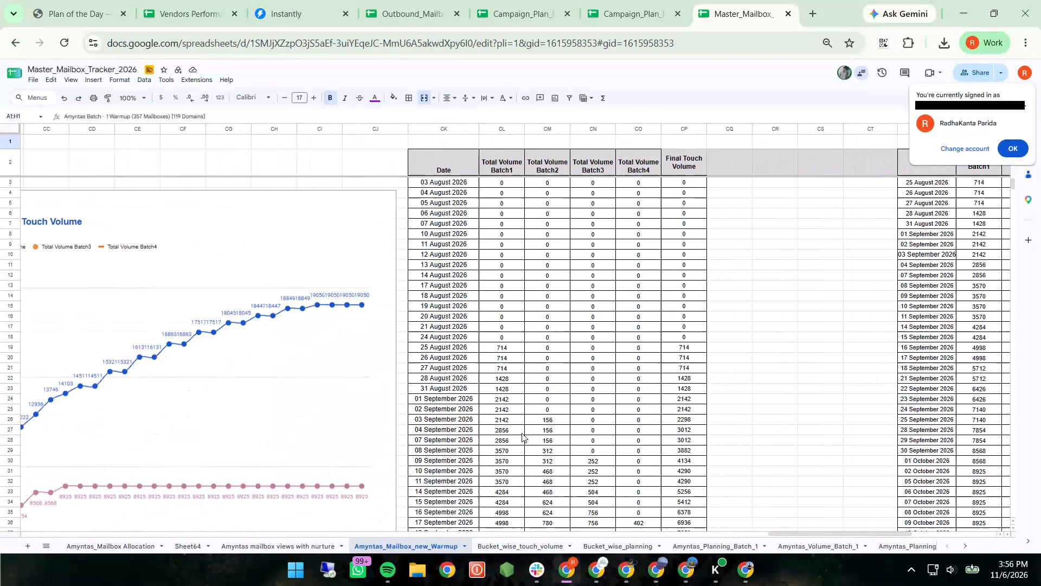
scroll(522, 433, down, 3)
scroll(675, 424, down, 6)
scroll(675, 424, up, 1)
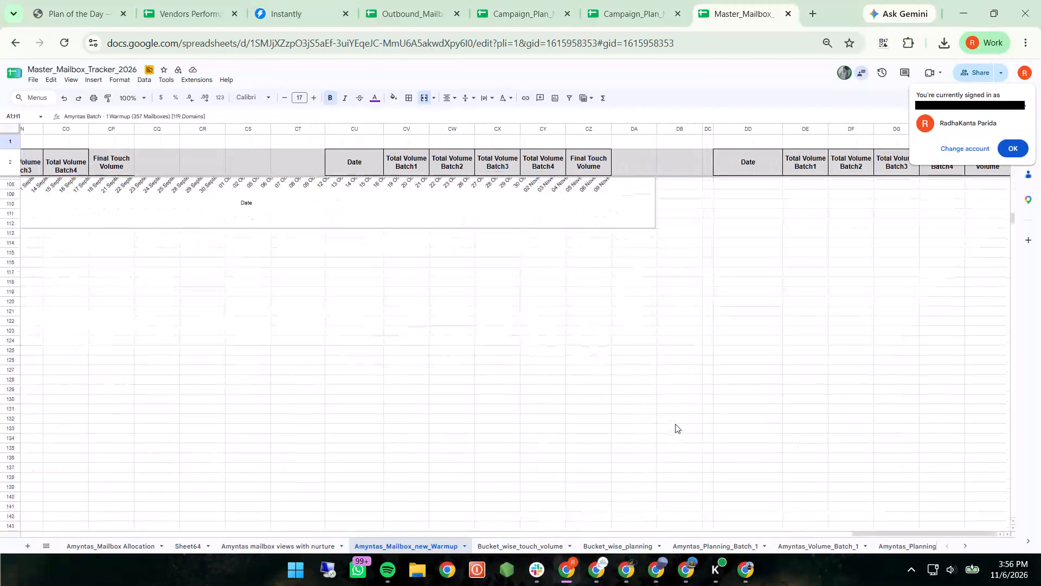
scroll(675, 424, up, 3)
scroll(675, 424, down, 1)
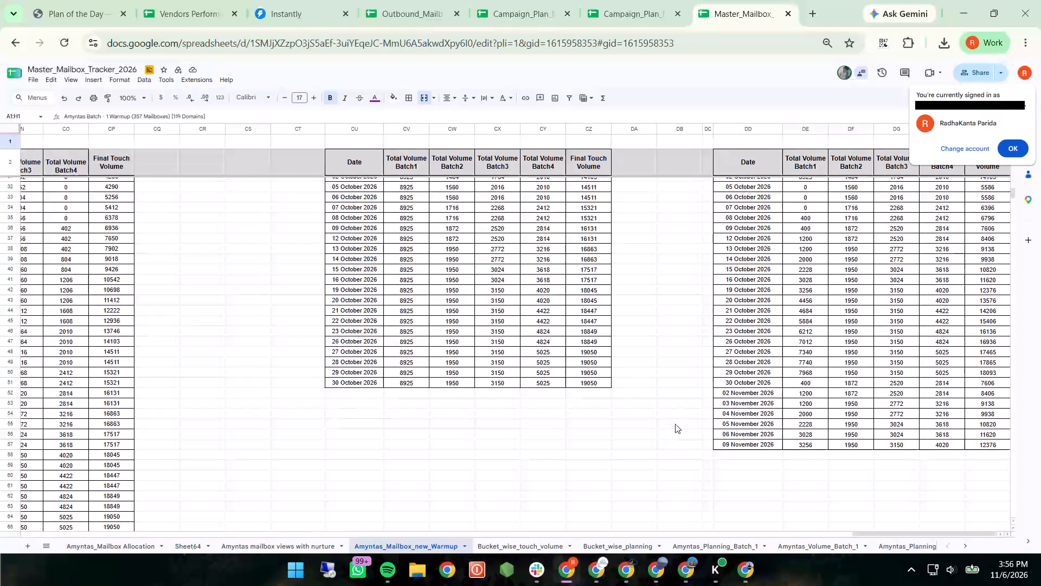
scroll(675, 424, down, 1)
scroll(675, 424, left, 1)
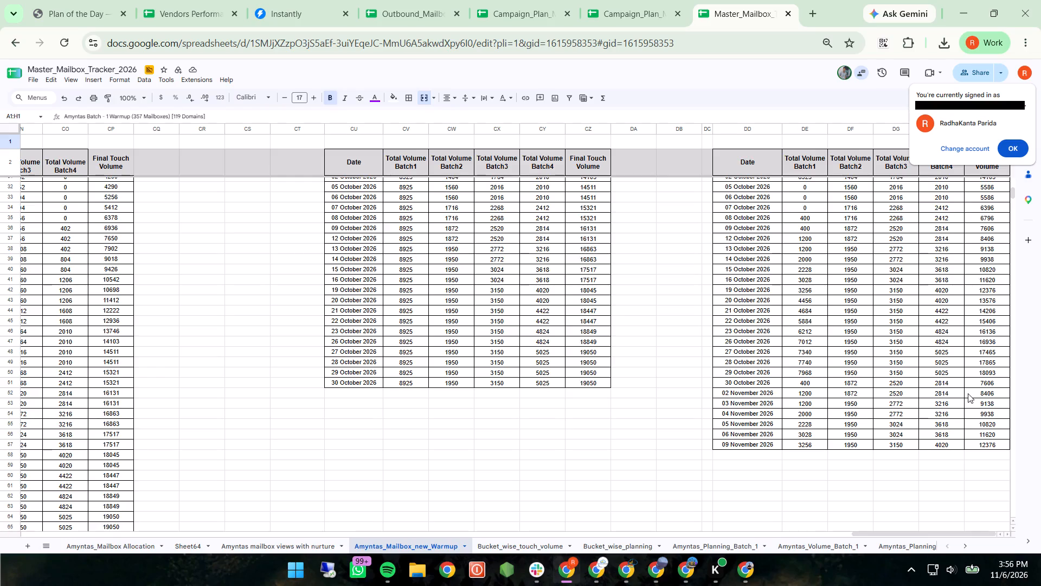
Select the Final Touch Volume cells for 02 November to 05 November 2026 to check their sum.
click(970, 393)
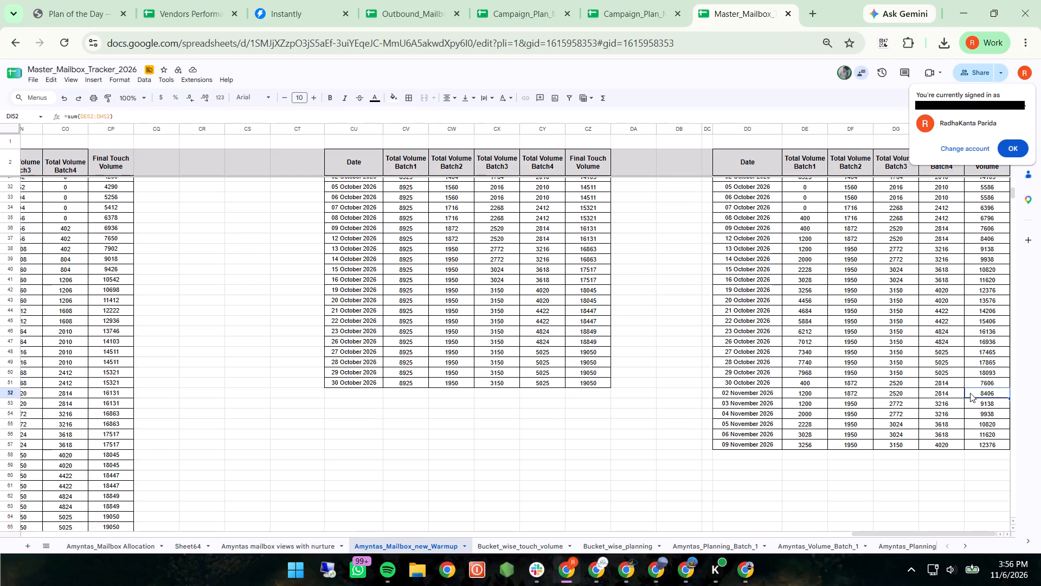
key(shift+Down)
key(shift+Down)
key(shift+Down)
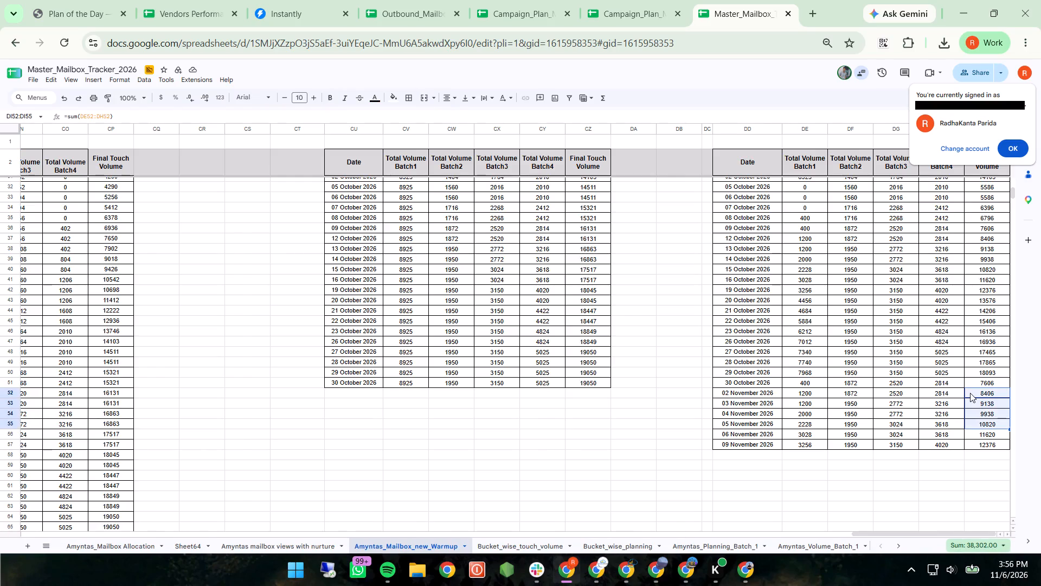
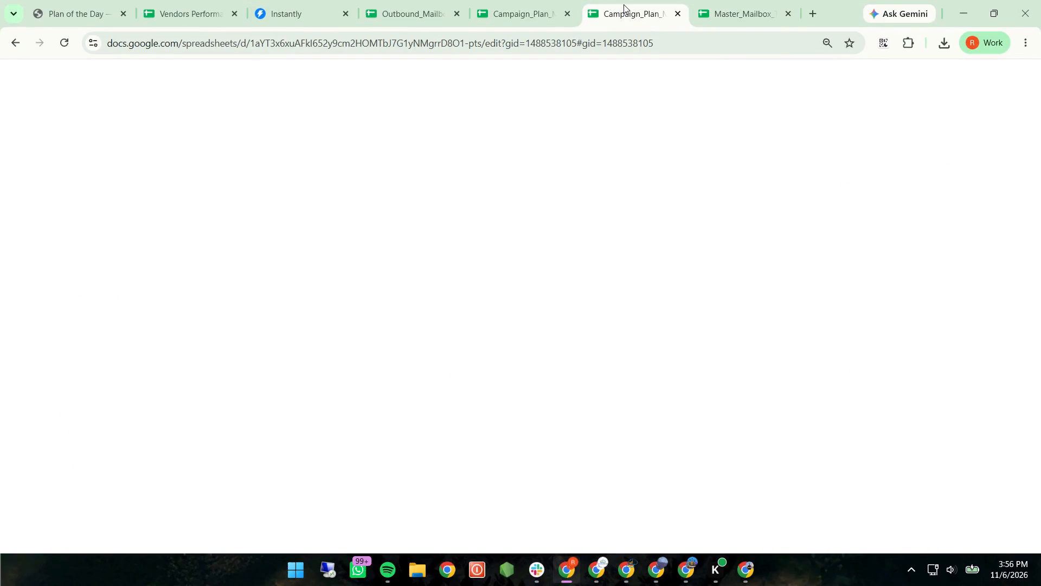
In the Outbound_Mailbox_Master_Tracker's Last 3 Year sheet, set the Nov 2026 Contacts Touched value to 38302.
click(417, 5)
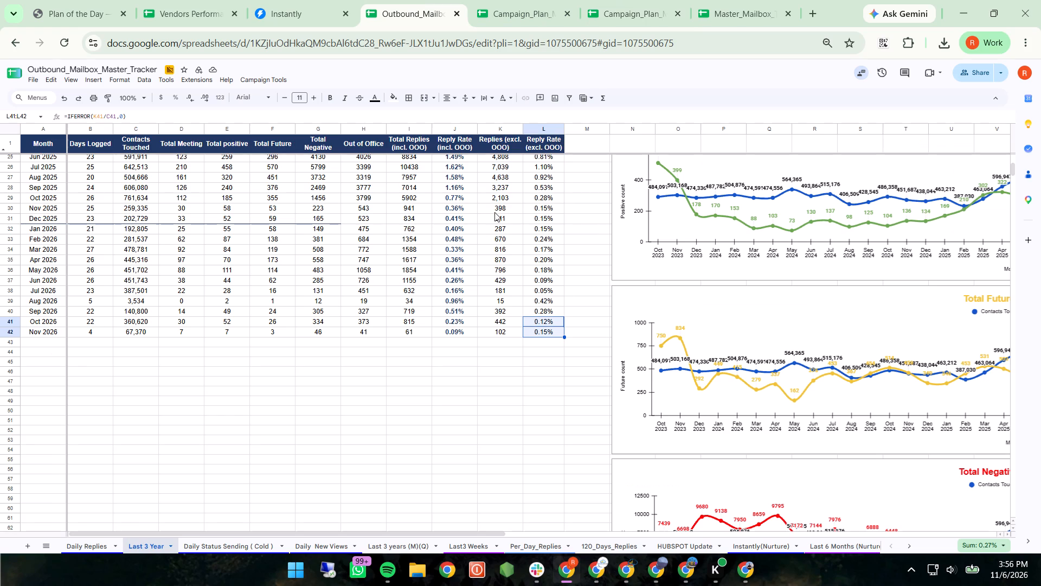
click(145, 333)
key(BackSpace)
text(38302)
key(Return)
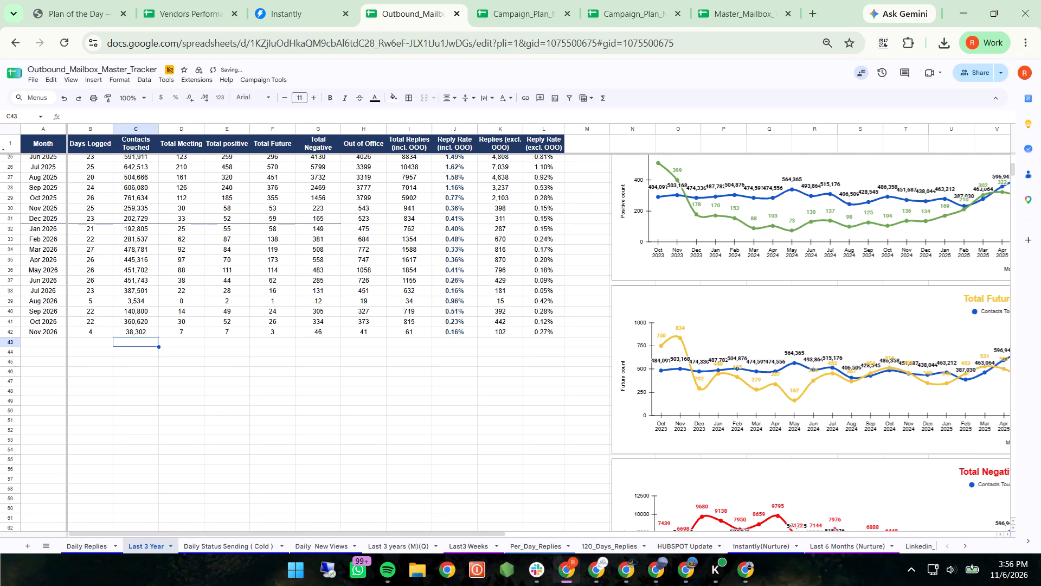
click(441, 423)
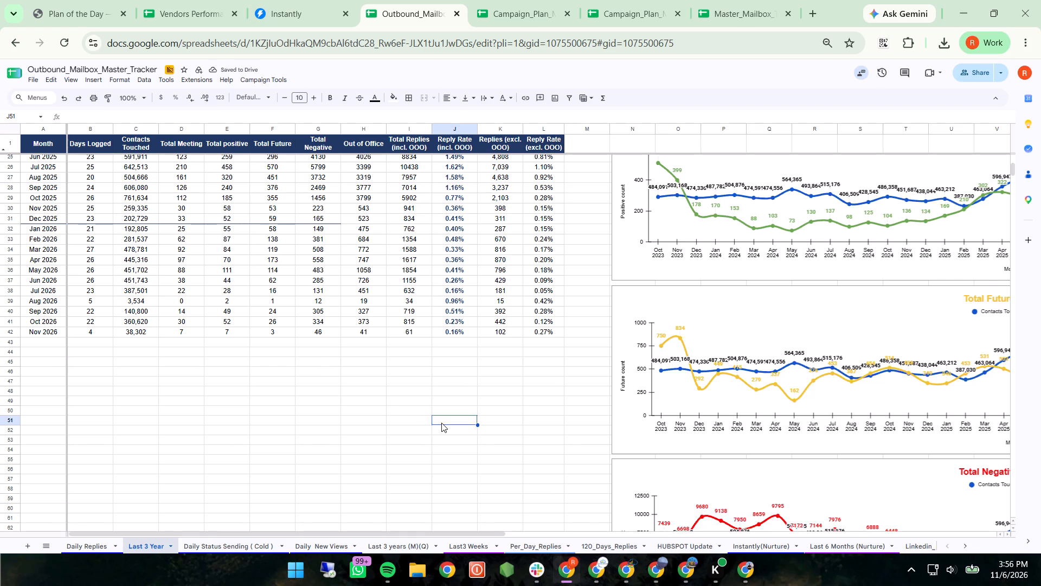
Copy the dates Oct 30 to Nov 5, 2026 from Daily Replies into the Last 3 Year daily table, below Oct 29, 2026.
scroll(441, 423, left, 4)
scroll(441, 423, down, 2)
scroll(441, 423, left, 6)
scroll(441, 423, down, 2)
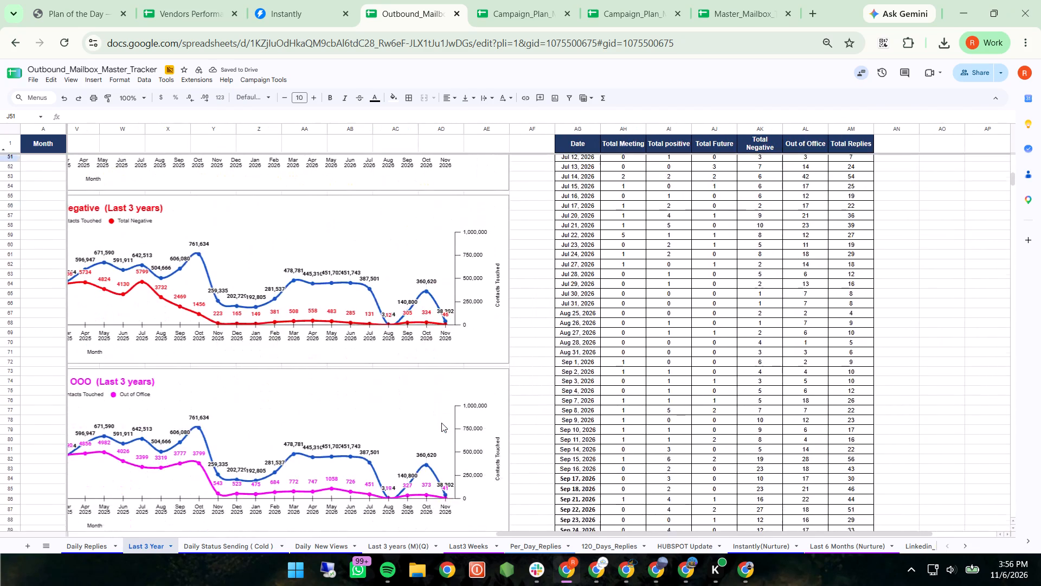
scroll(441, 423, down, 6)
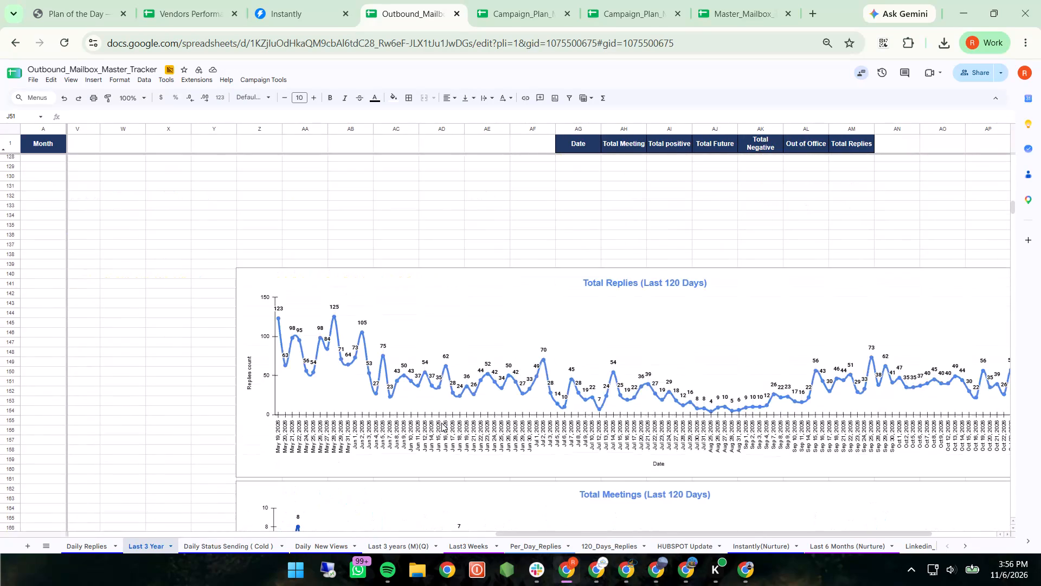
scroll(441, 423, up, 3)
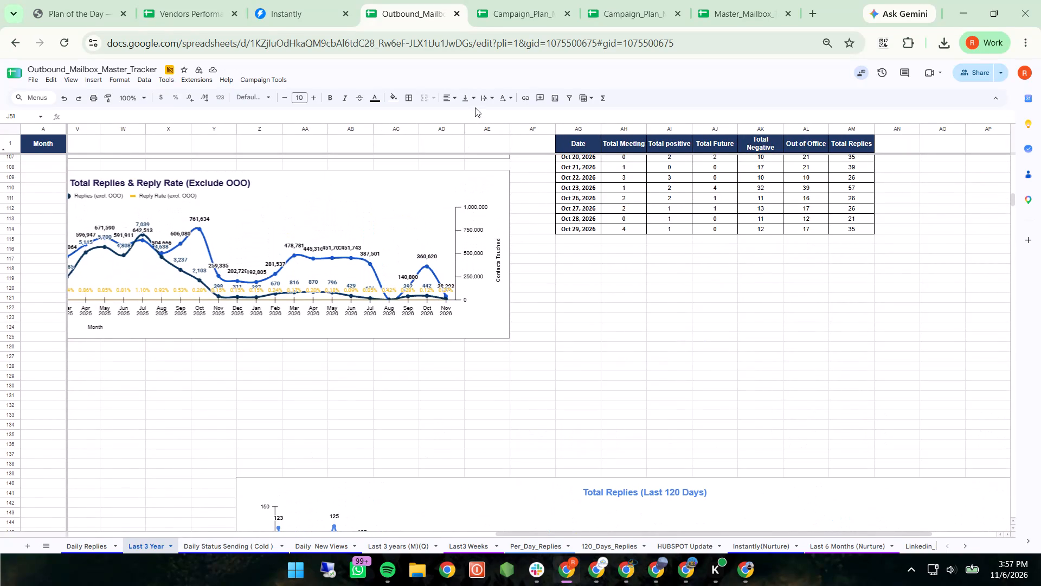
click(81, 543)
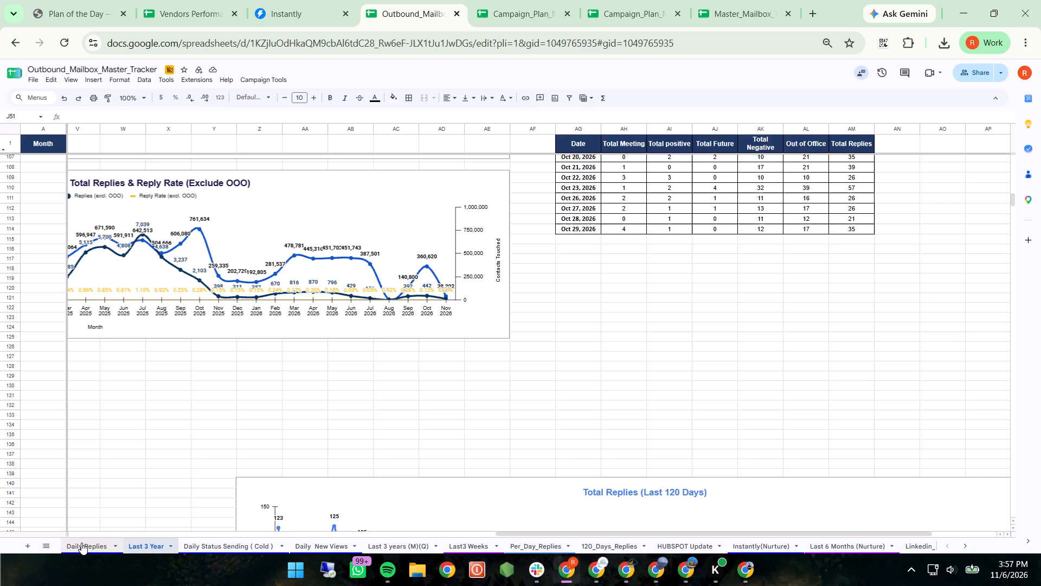
scroll(174, 387, down, 1)
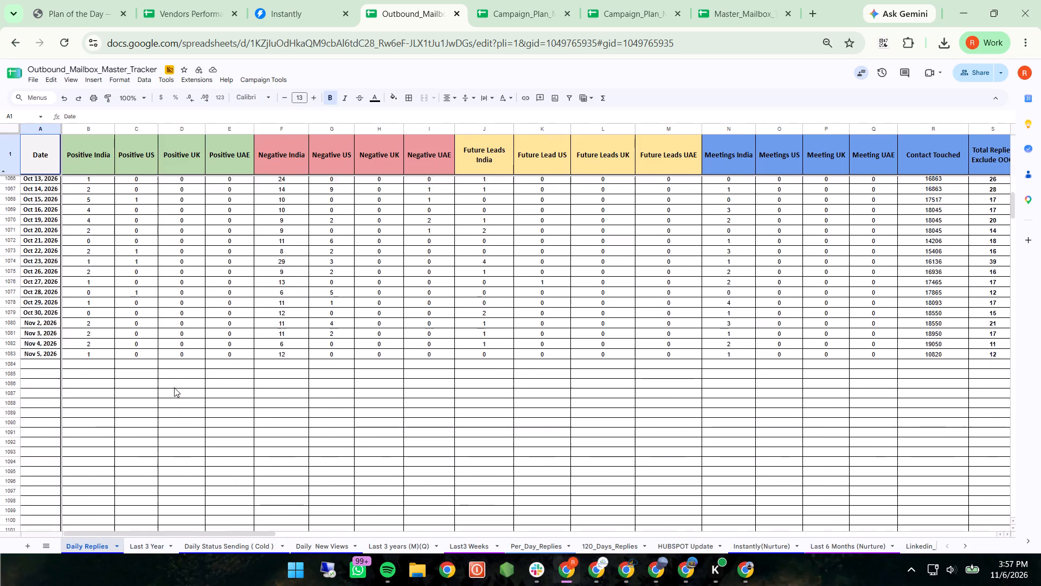
scroll(174, 387, down, 1)
click(39, 238)
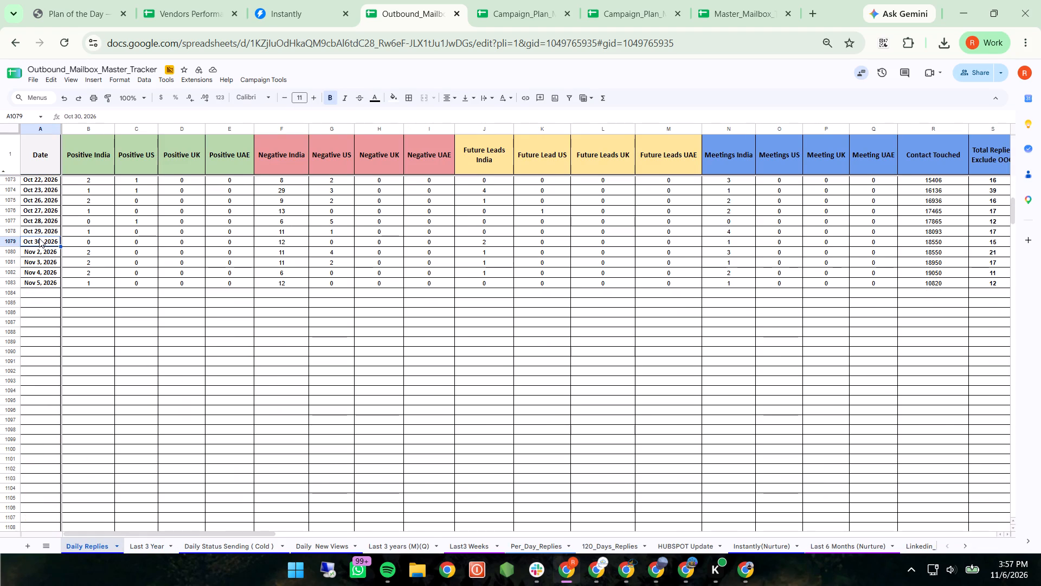
key(shift+Down)
key(shift+Down)
key(shift+Down)
key(shift+Down)
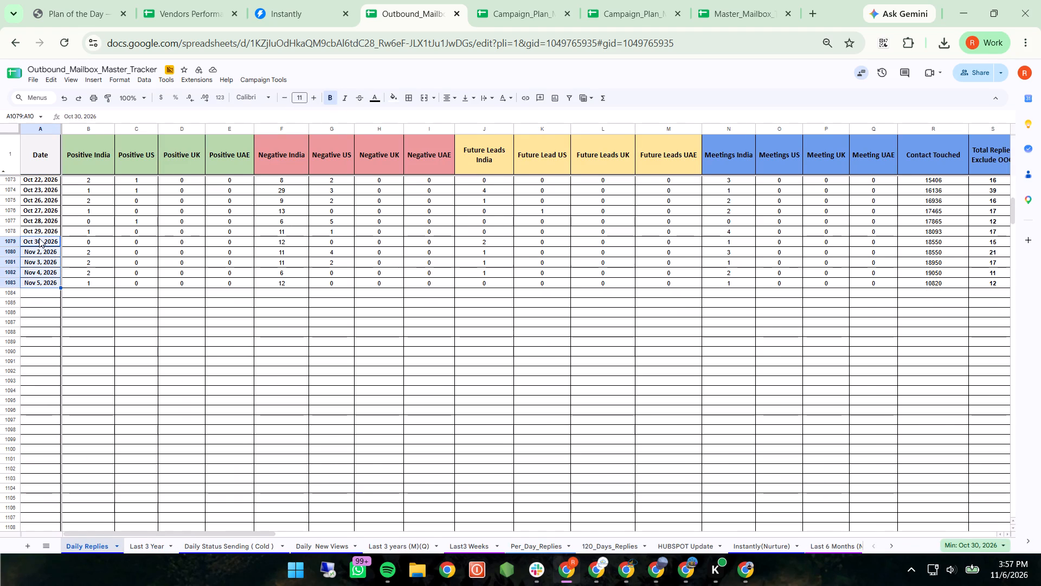
key(ctrl+c)
key(ctrl+c)
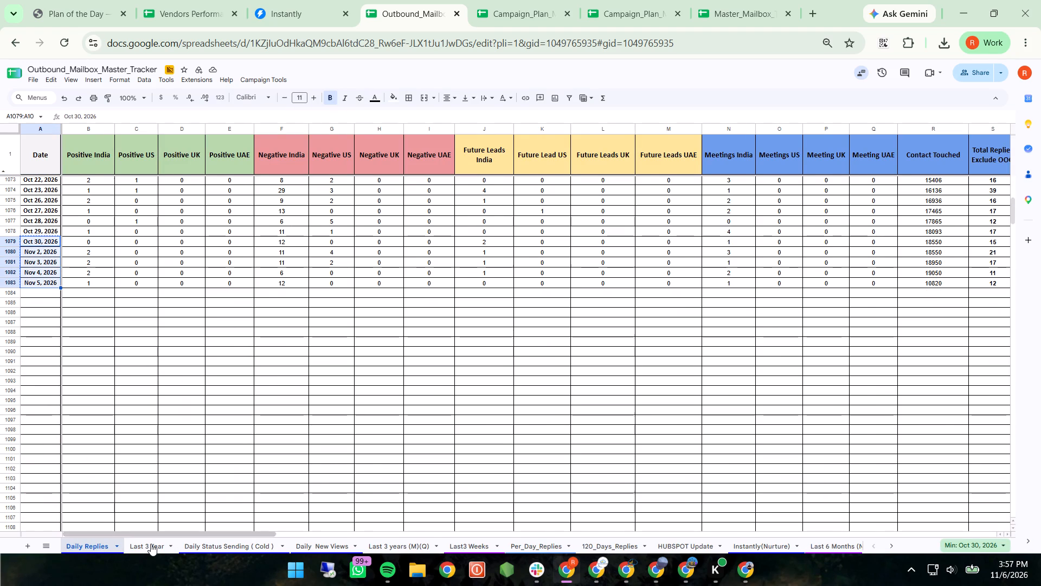
click(150, 544)
click(577, 239)
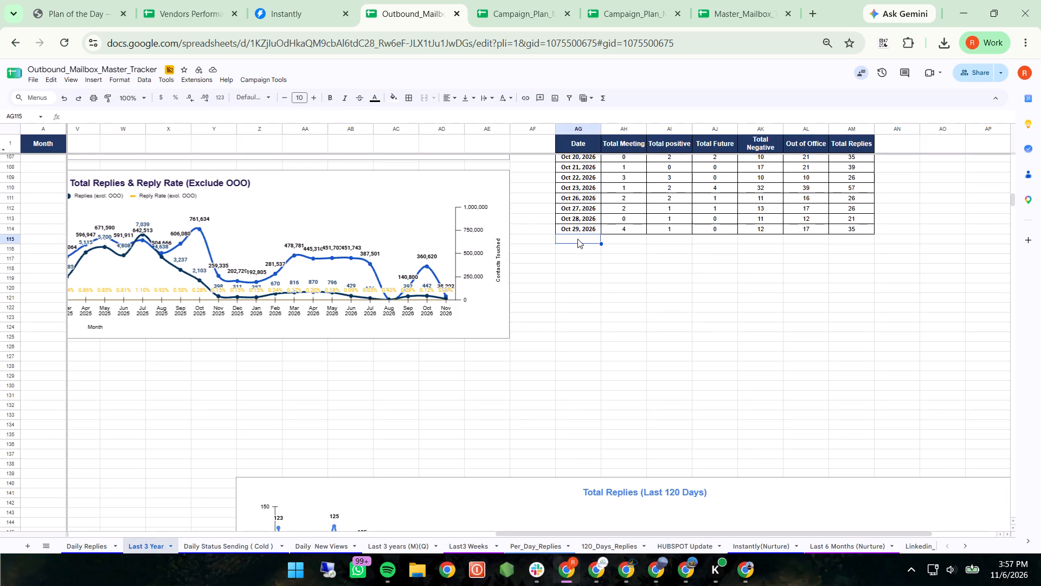
key(ctrl+v)
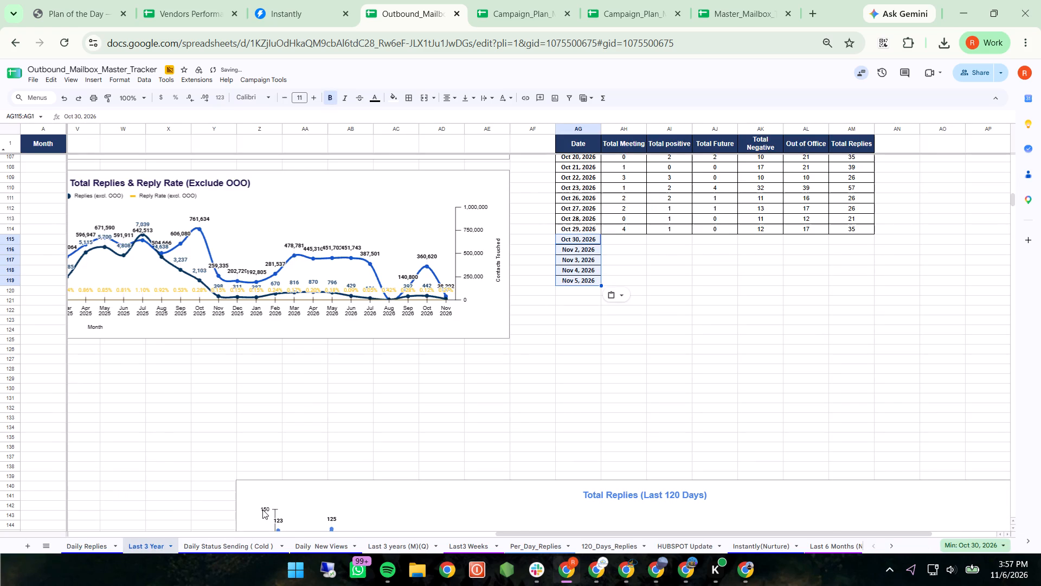
Copy the Total Meeting values for Oct 30 to Nov 5, 2026 from Daily Replies into the Last 3 Year daily table's Total Meeting column.
click(97, 547)
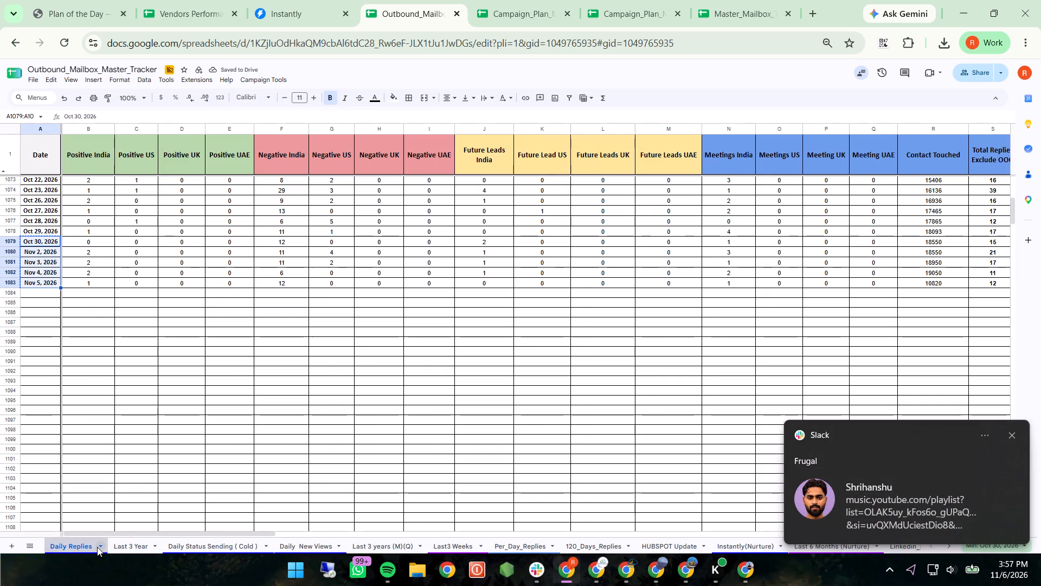
scroll(360, 362, left, 4)
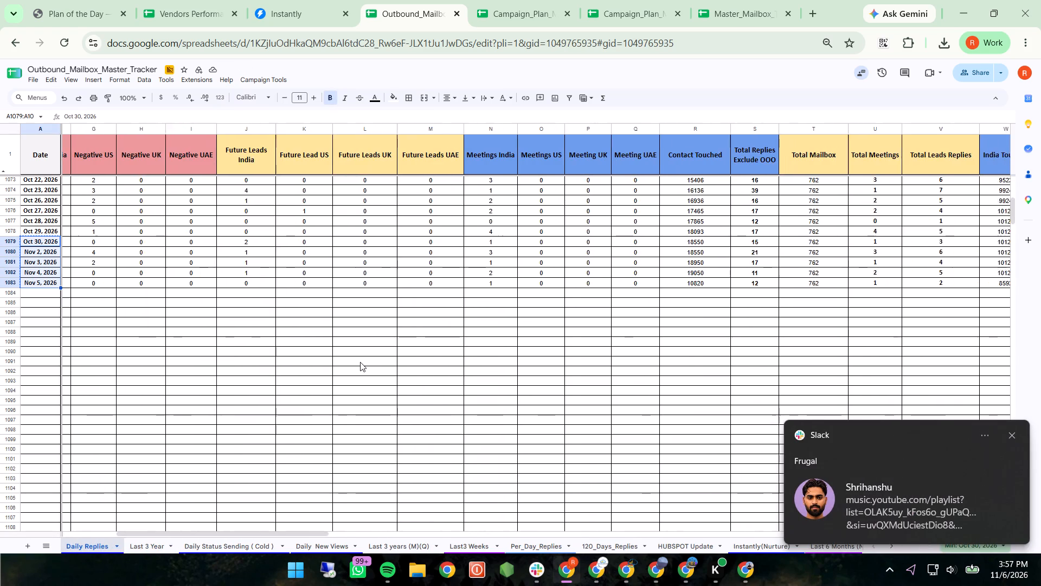
scroll(360, 362, left, 1)
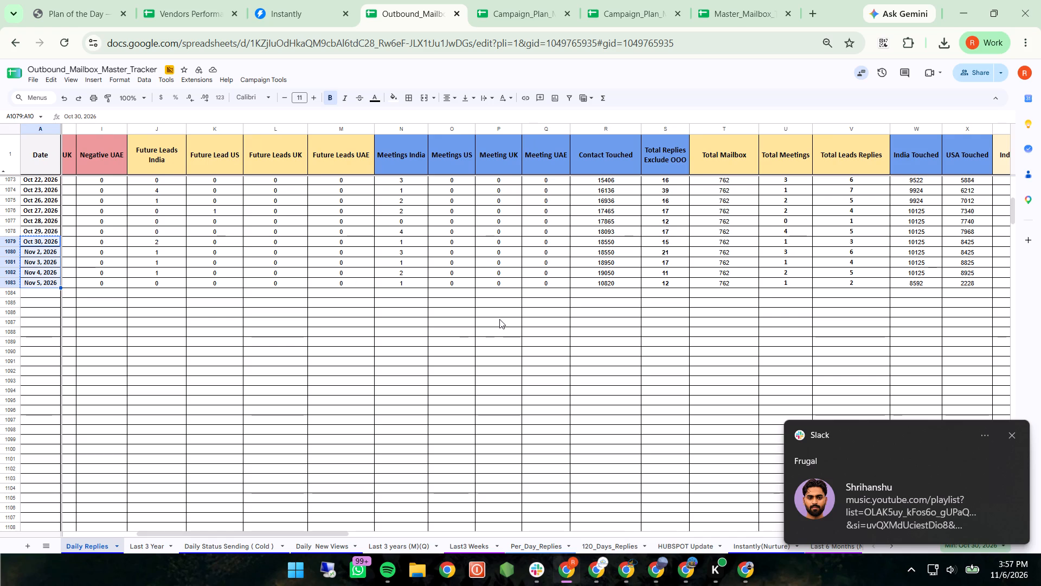
scroll(499, 319, left, 2)
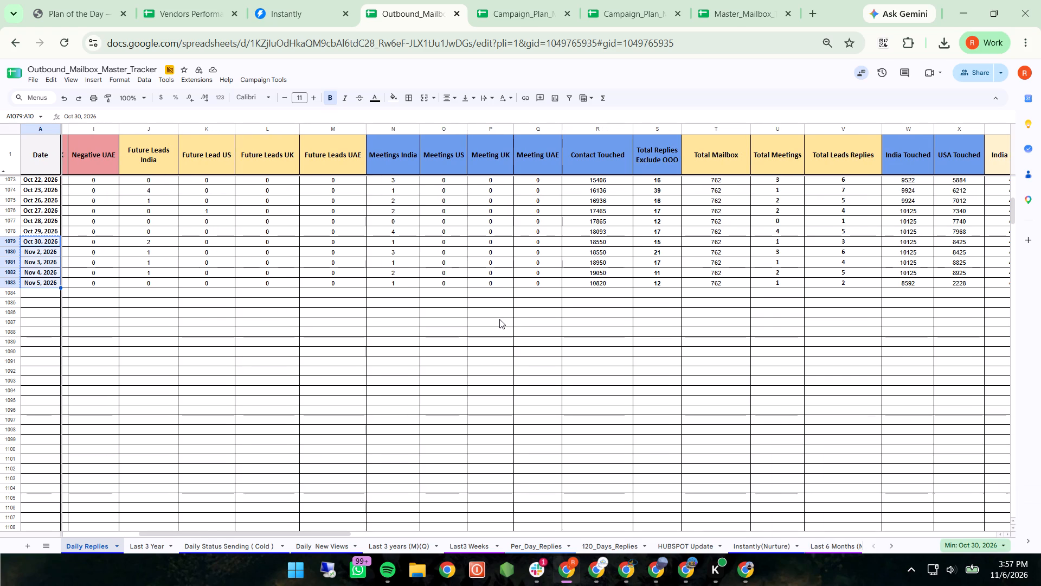
scroll(499, 319, left, 6)
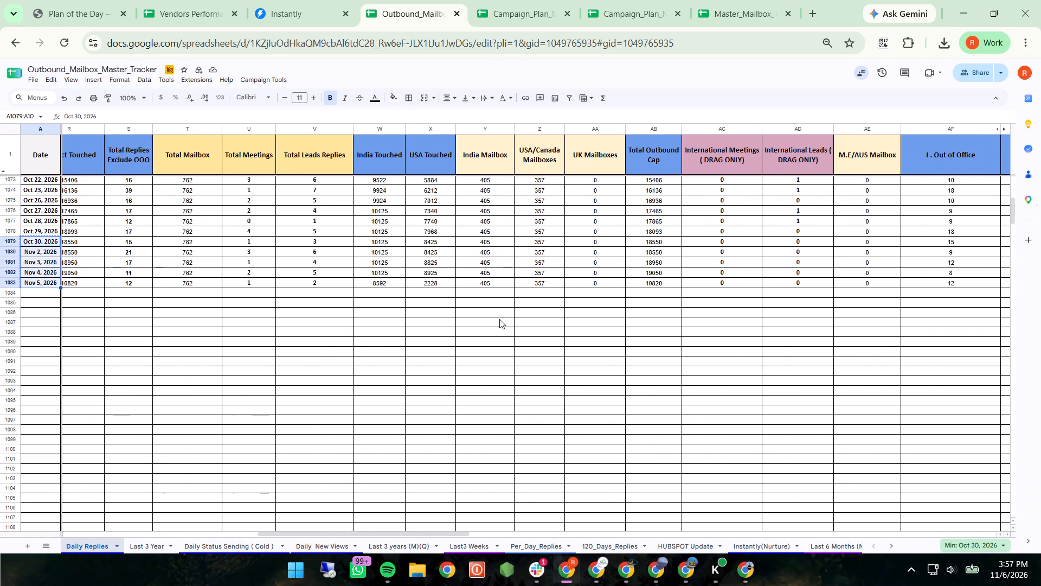
scroll(499, 319, left, 5)
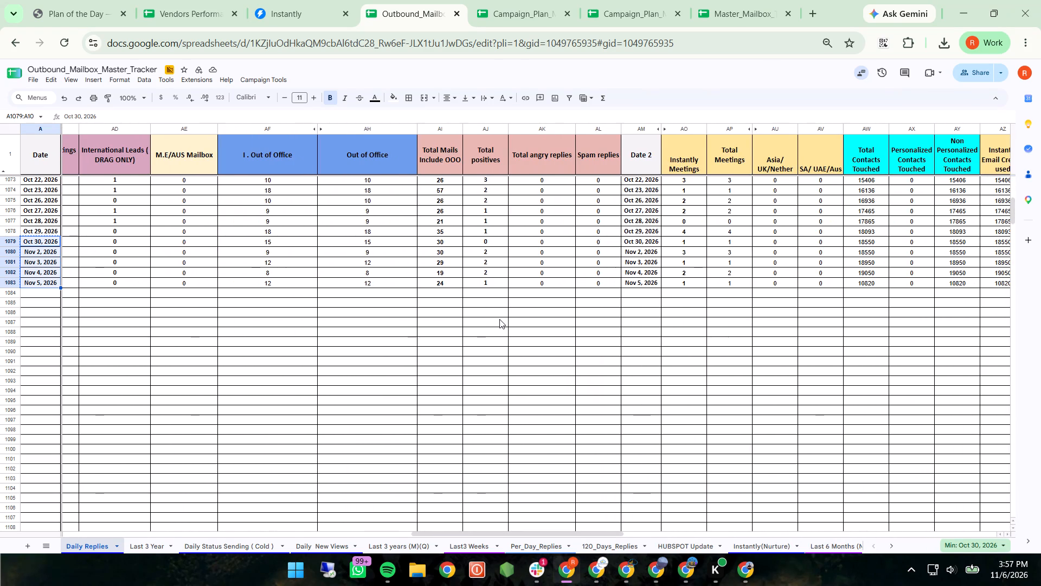
scroll(499, 319, left, 5)
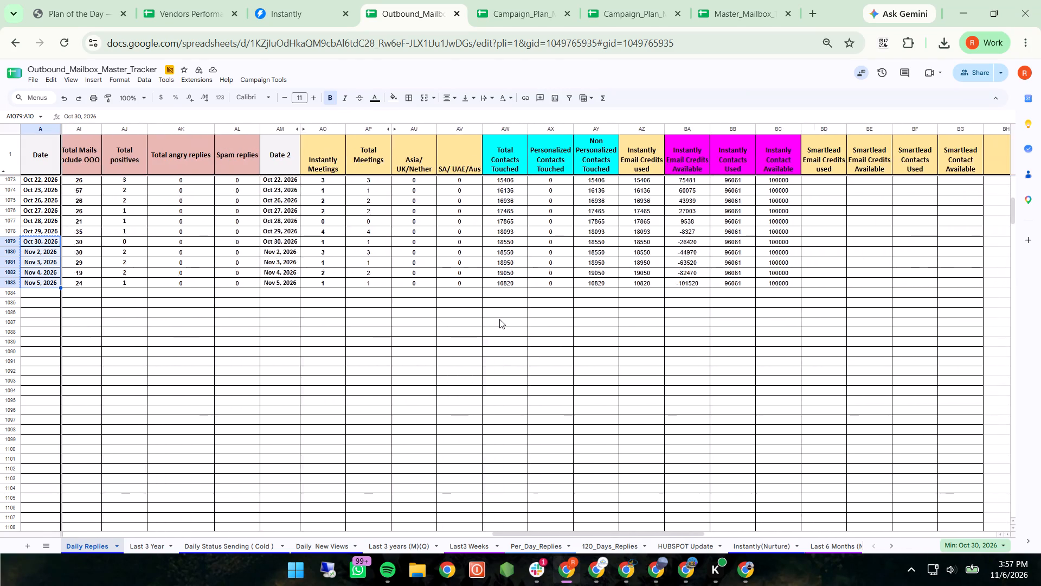
scroll(499, 319, left, 4)
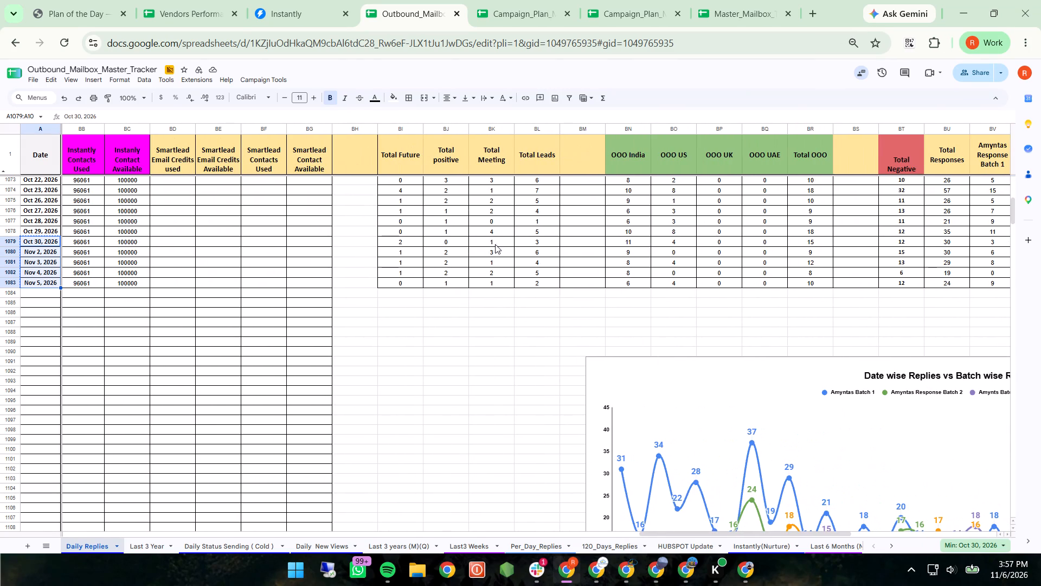
click(490, 243)
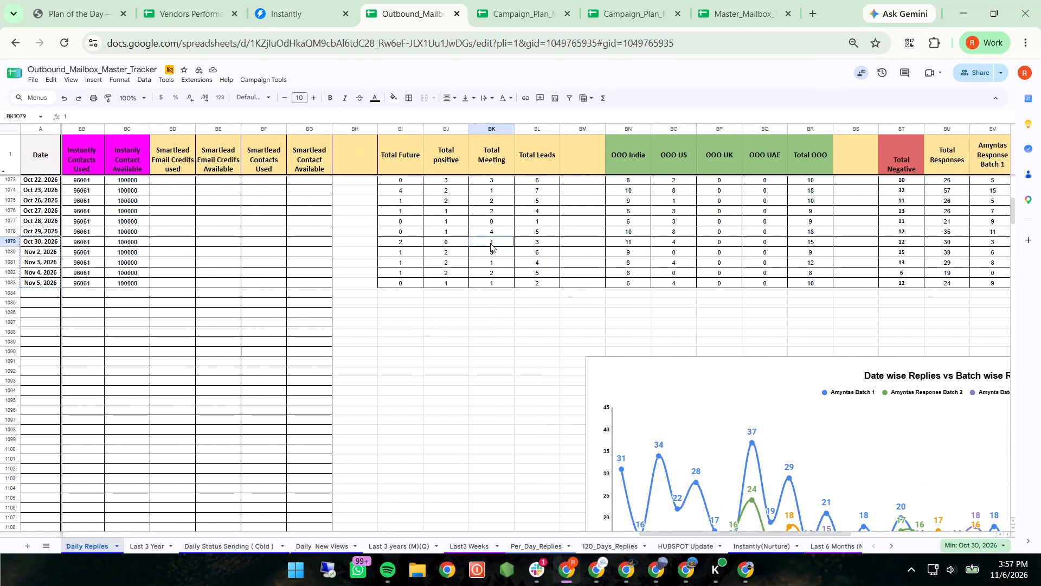
key(shift+Down)
key(shift+Down)
key(shift+Down)
key(shift+Down)
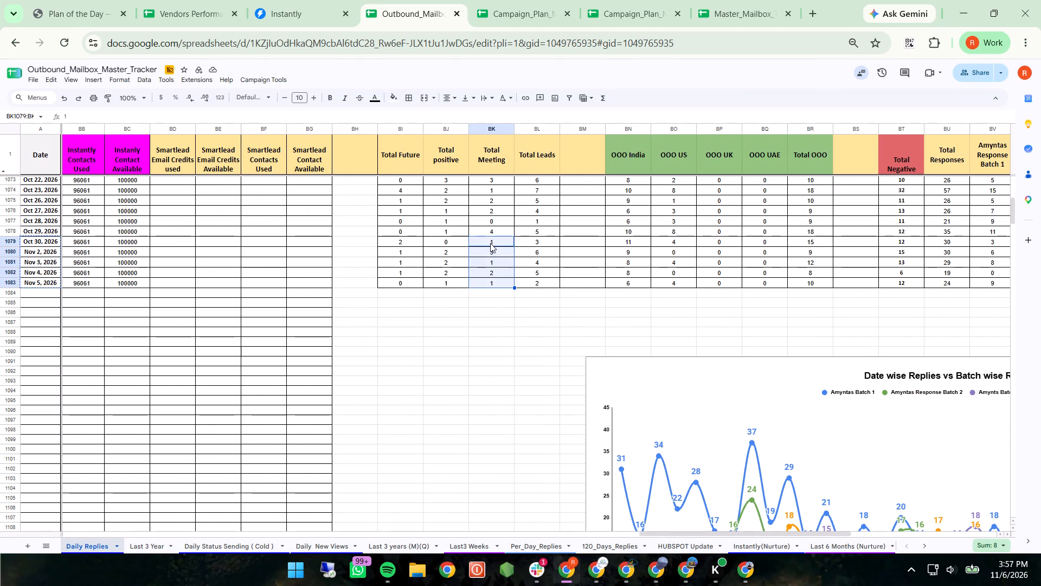
key(ctrl+c)
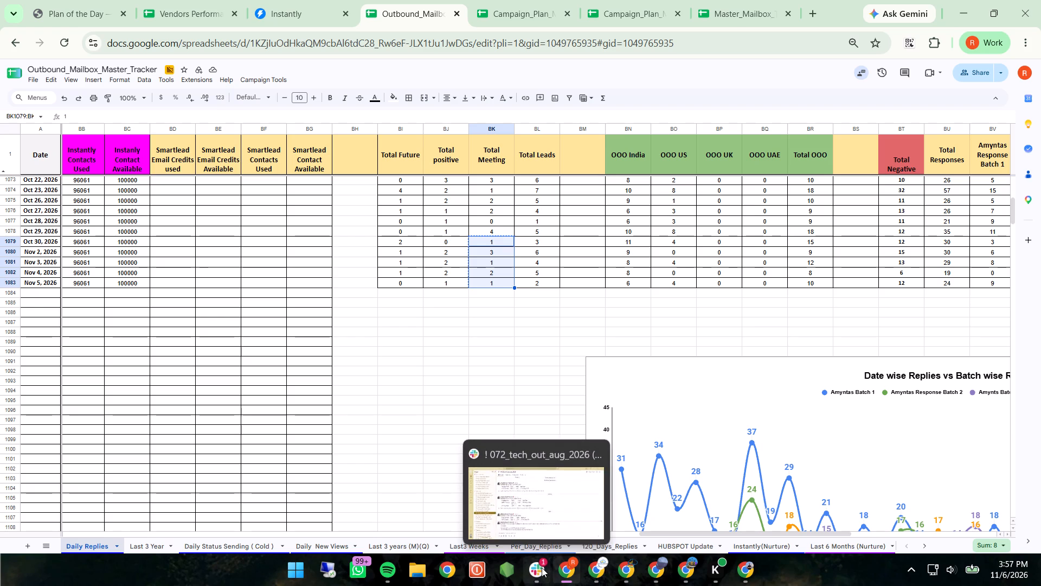
click(153, 544)
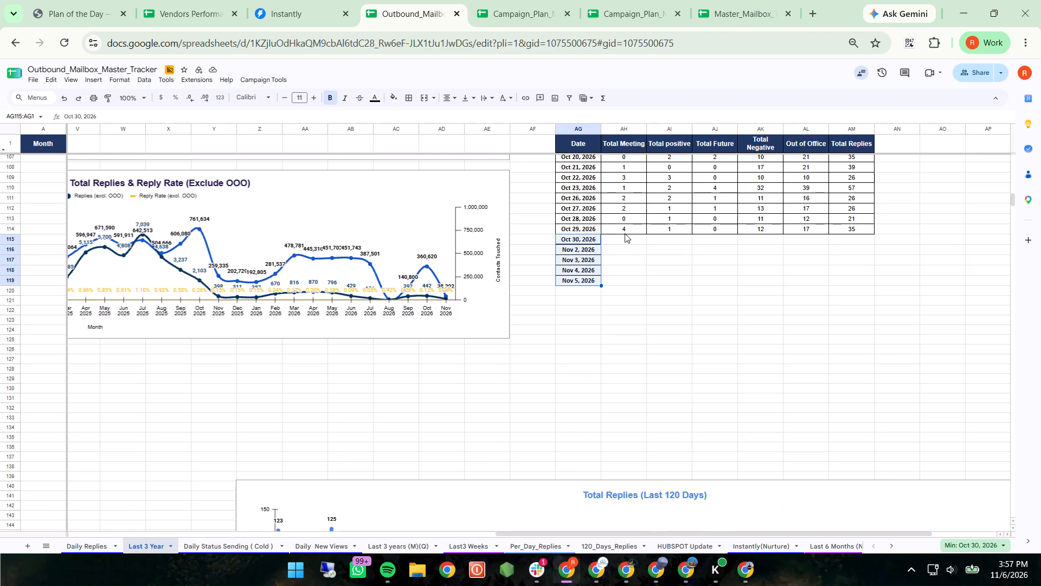
click(621, 240)
key(ctrl+v)
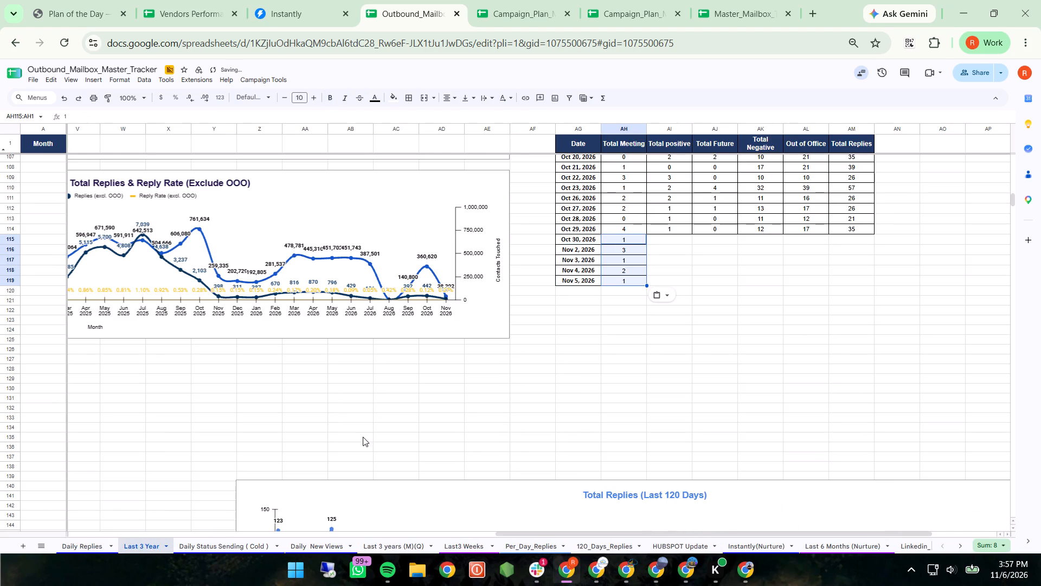
Copy the Total positive values for Oct 30 to Nov 5, 2026 from Daily Replies into the matching Last 3 Year daily table column.
click(98, 542)
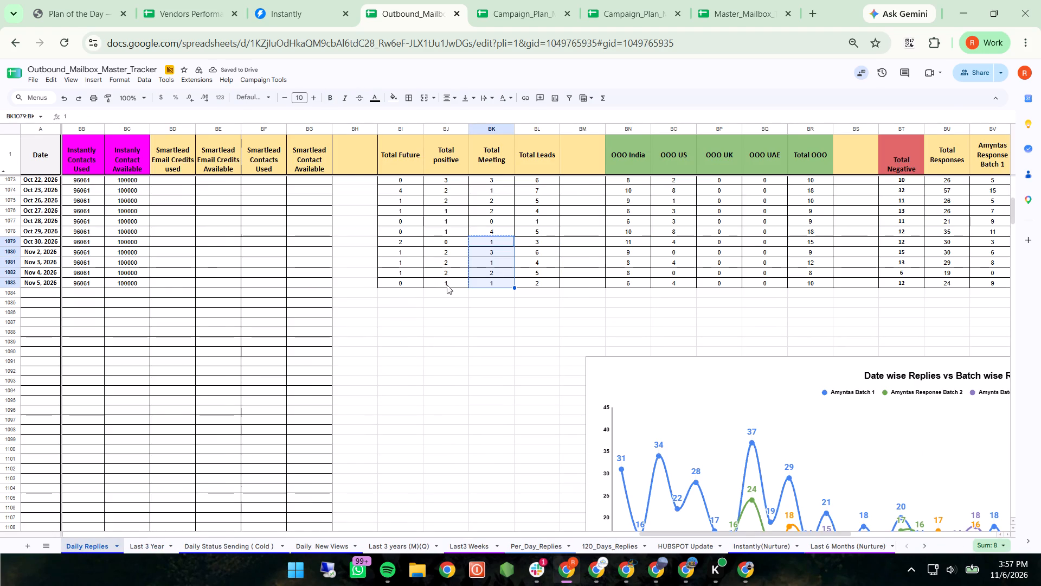
click(449, 240)
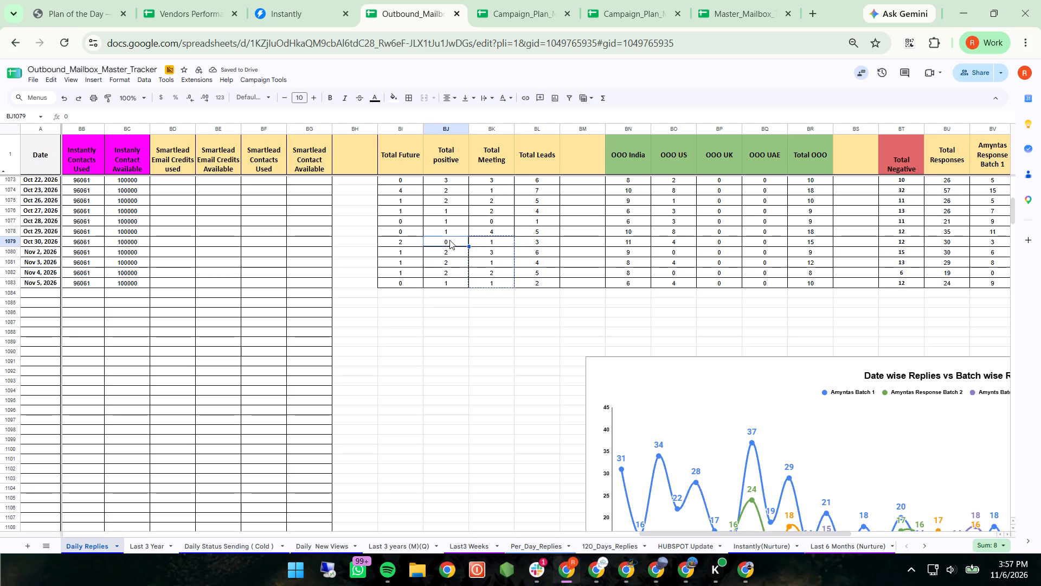
key(shift+Down)
key(shift+Down)
key(shift+Down)
key(shift+Down)
key(ctrl+c)
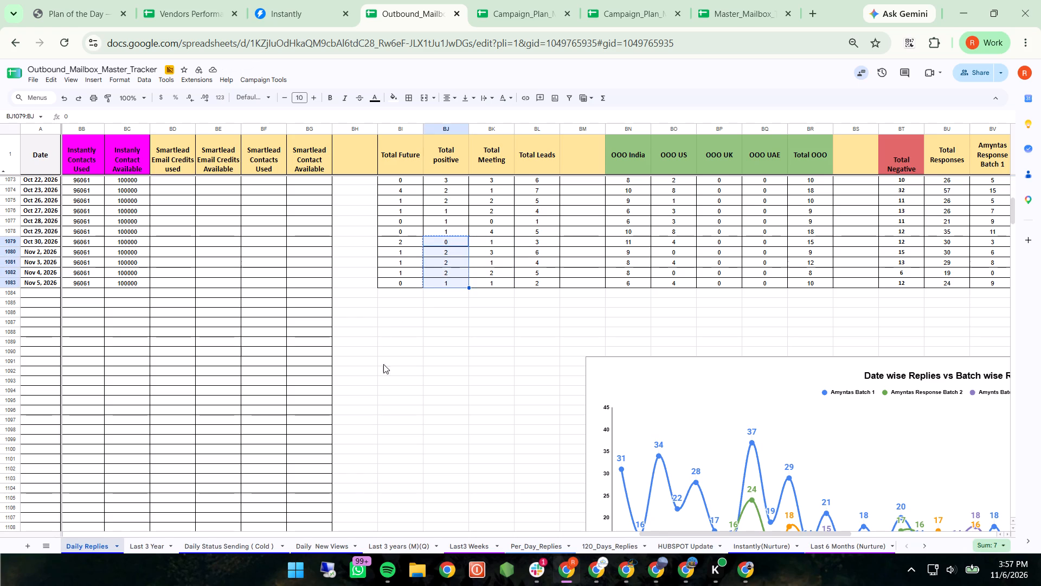
click(152, 546)
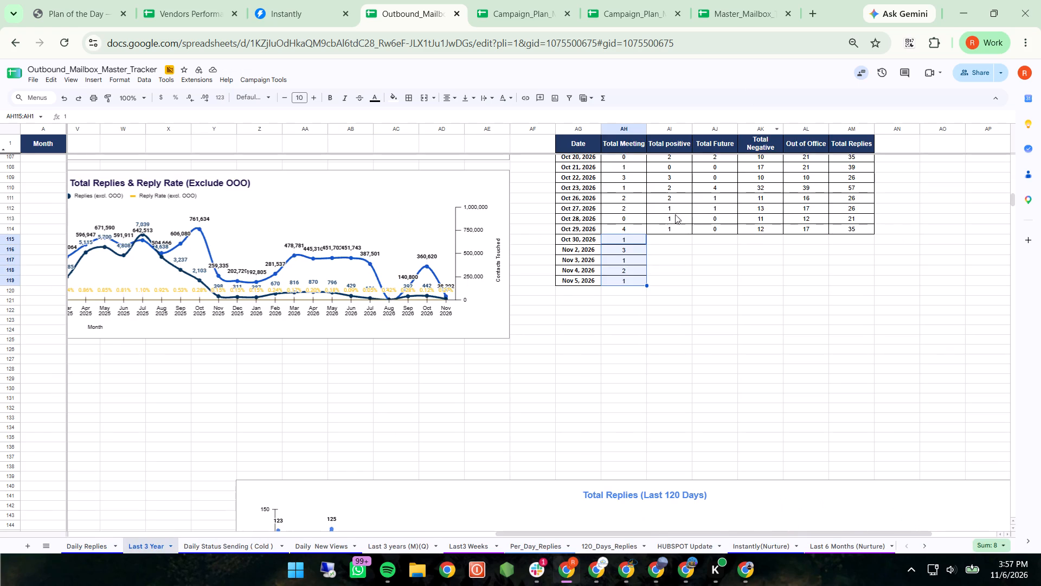
click(661, 244)
key(ctrl+v)
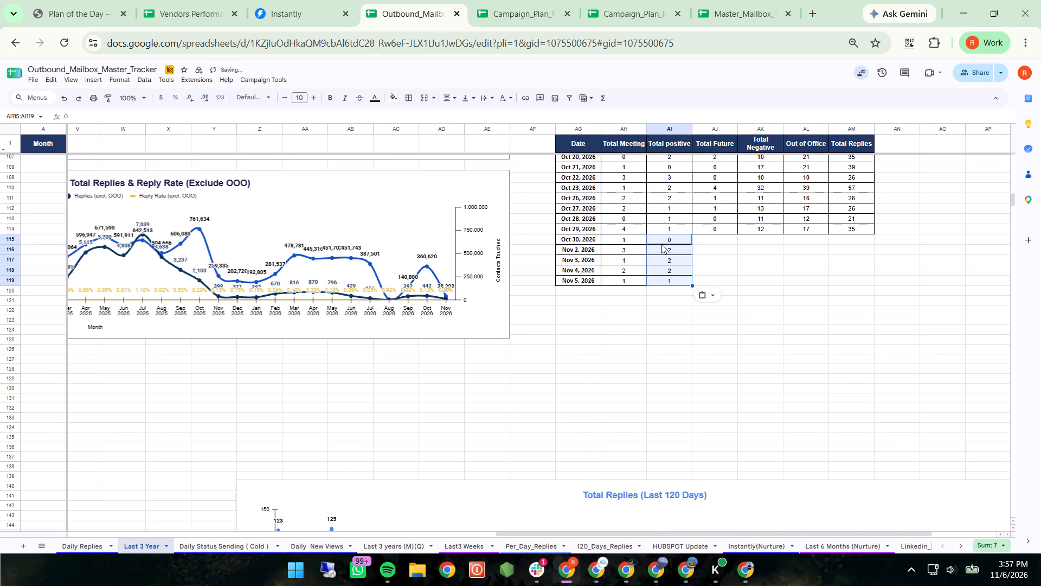
Copy the Total Future values for Oct 30 to Nov 5, 2026 from Daily Replies into the Last 3 Year daily table's Total Future column.
click(95, 552)
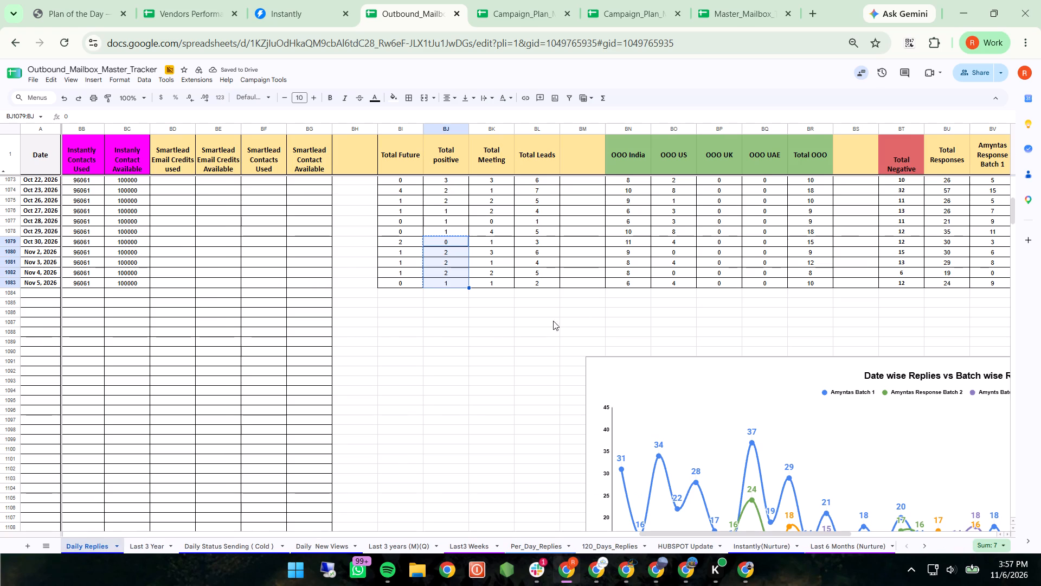
click(404, 243)
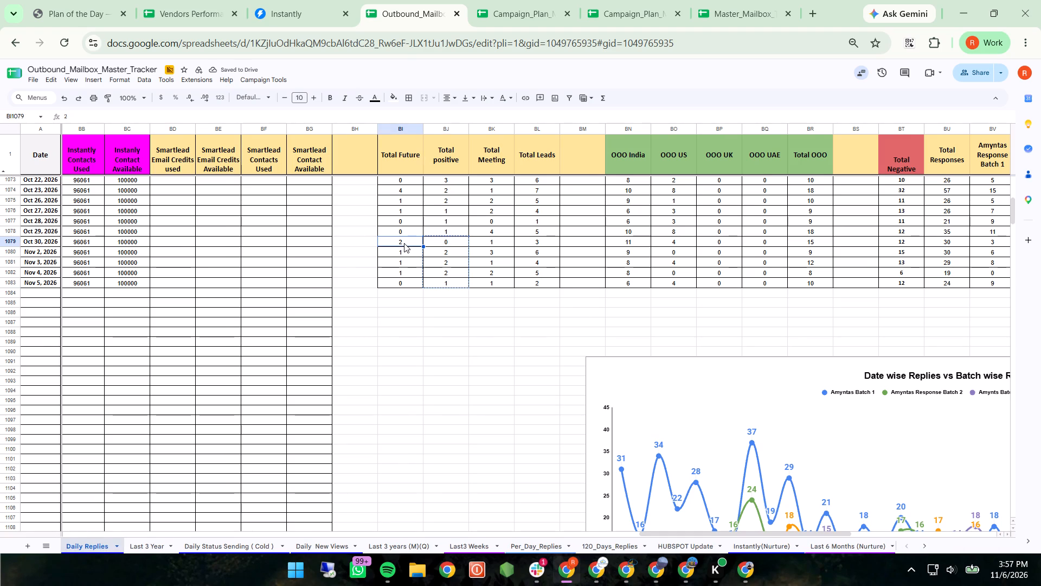
key(shift+Down)
key(shift+Down)
key(shift+Down)
key(shift+Down)
key(ctrl+c)
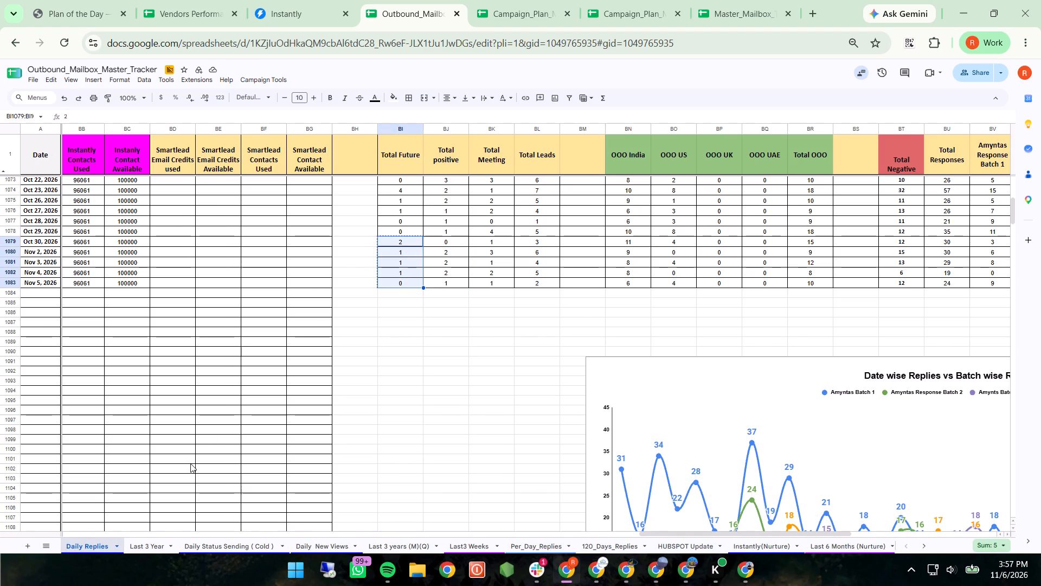
click(147, 546)
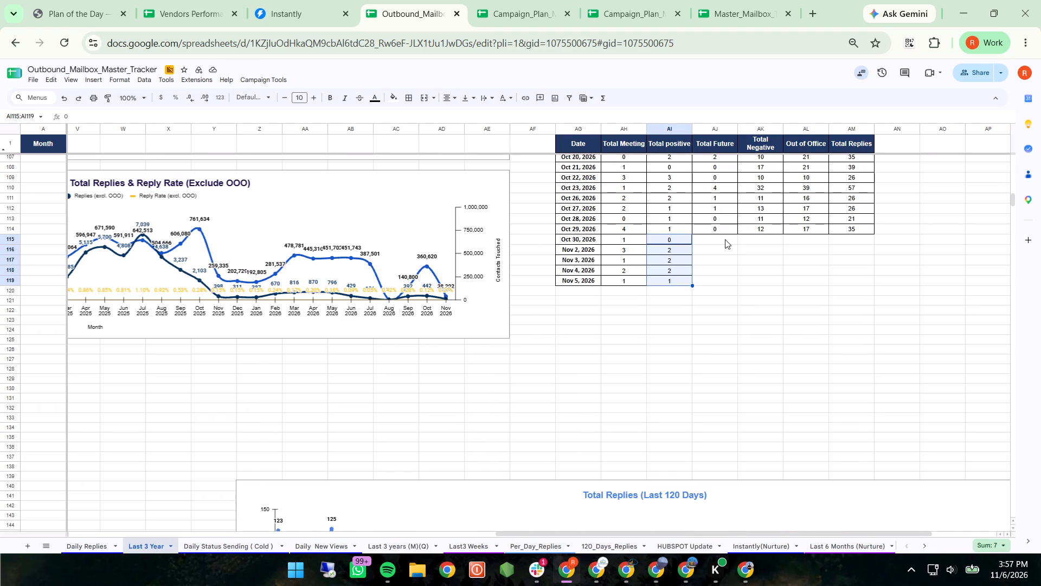
click(724, 239)
key(ctrl+v)
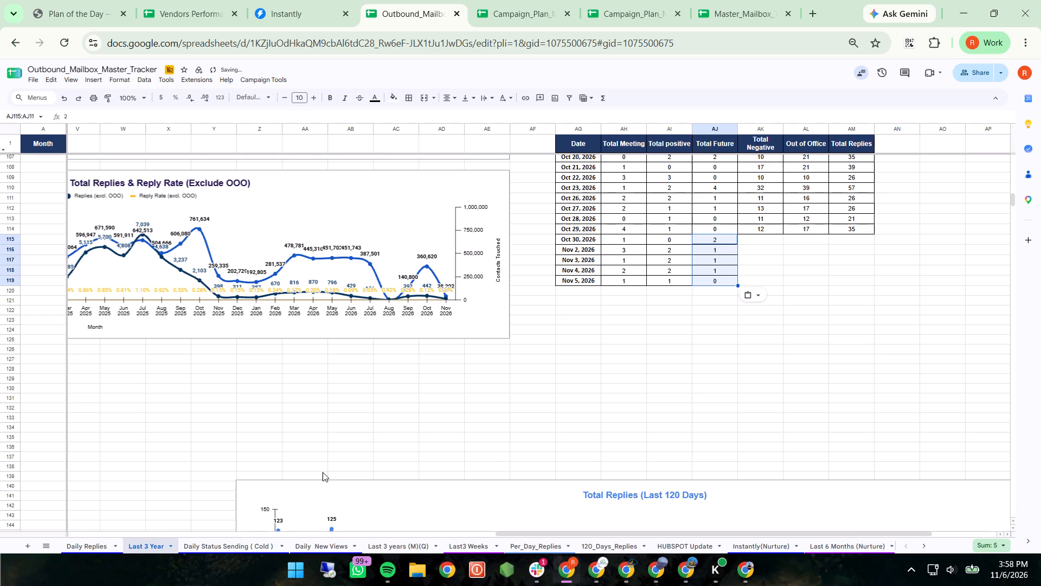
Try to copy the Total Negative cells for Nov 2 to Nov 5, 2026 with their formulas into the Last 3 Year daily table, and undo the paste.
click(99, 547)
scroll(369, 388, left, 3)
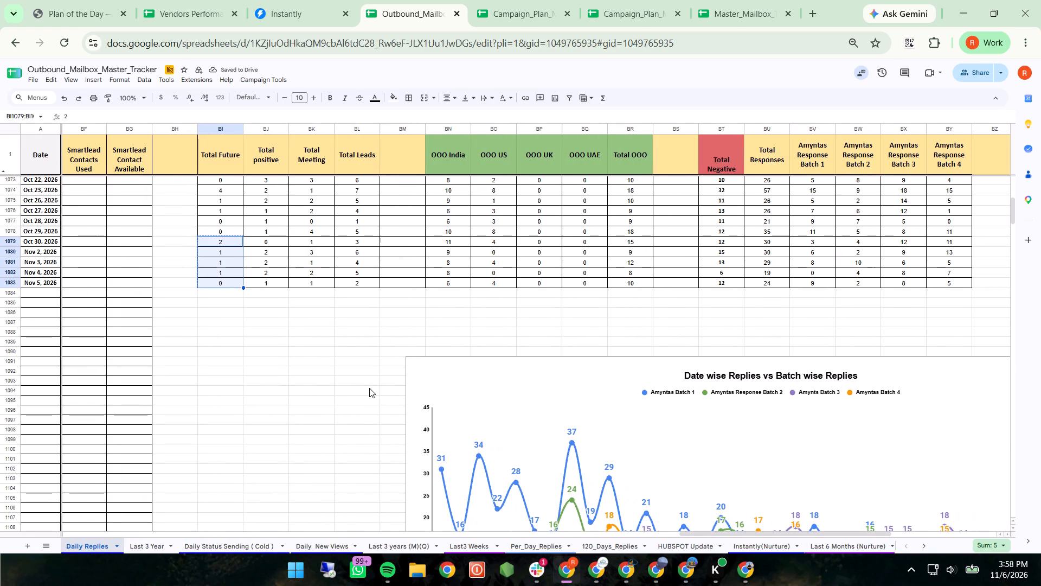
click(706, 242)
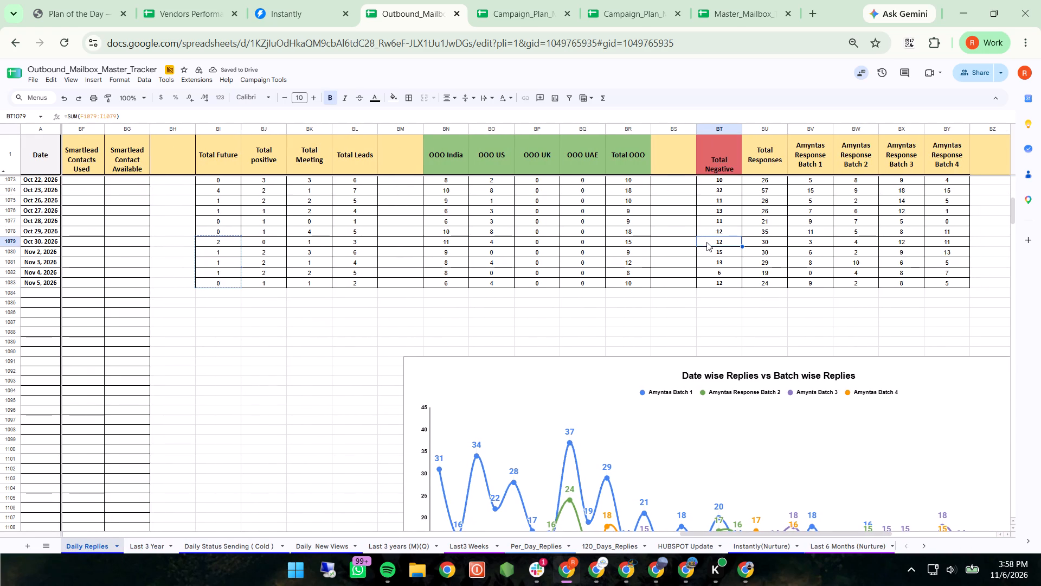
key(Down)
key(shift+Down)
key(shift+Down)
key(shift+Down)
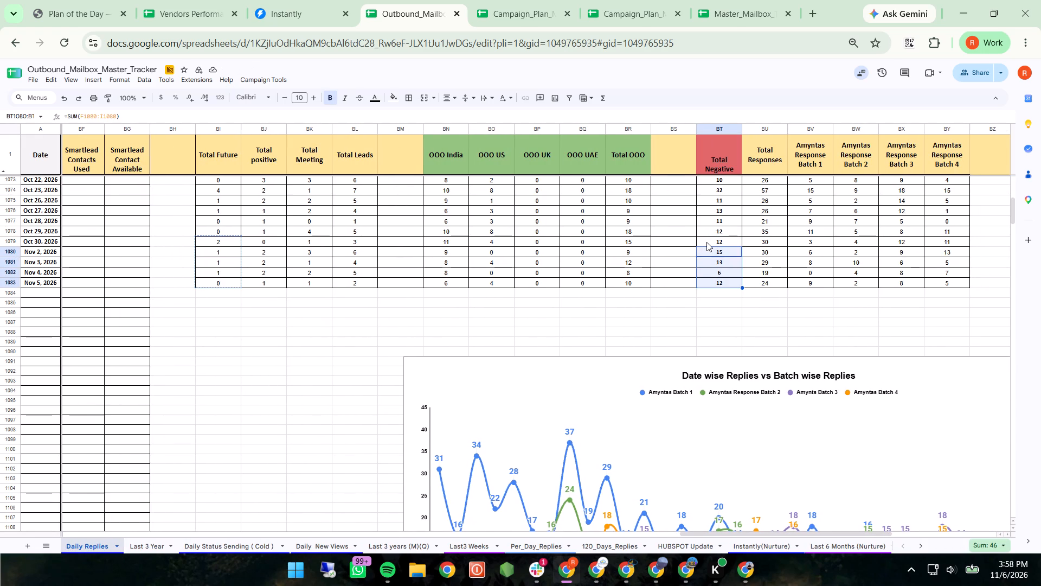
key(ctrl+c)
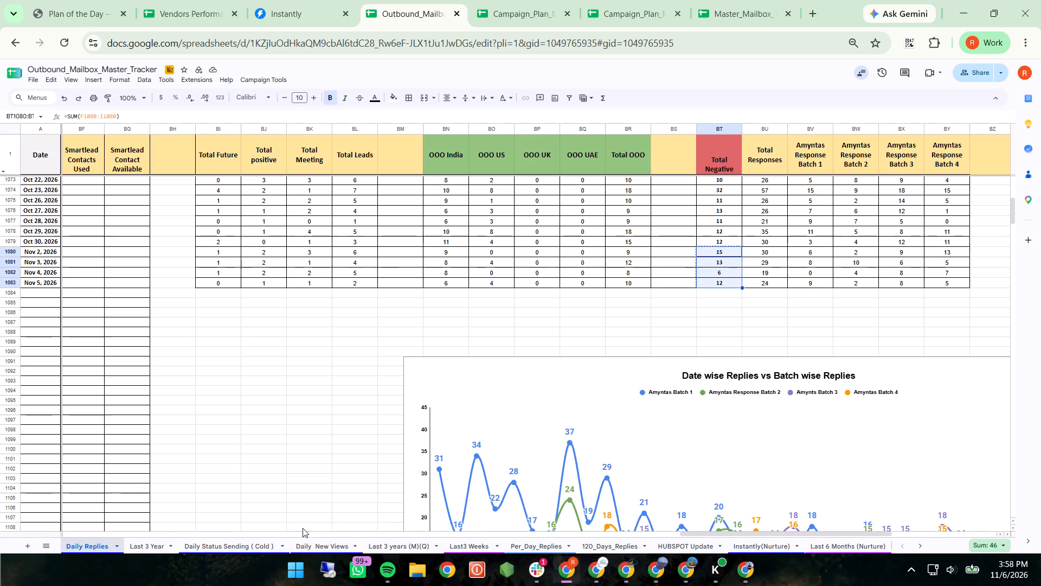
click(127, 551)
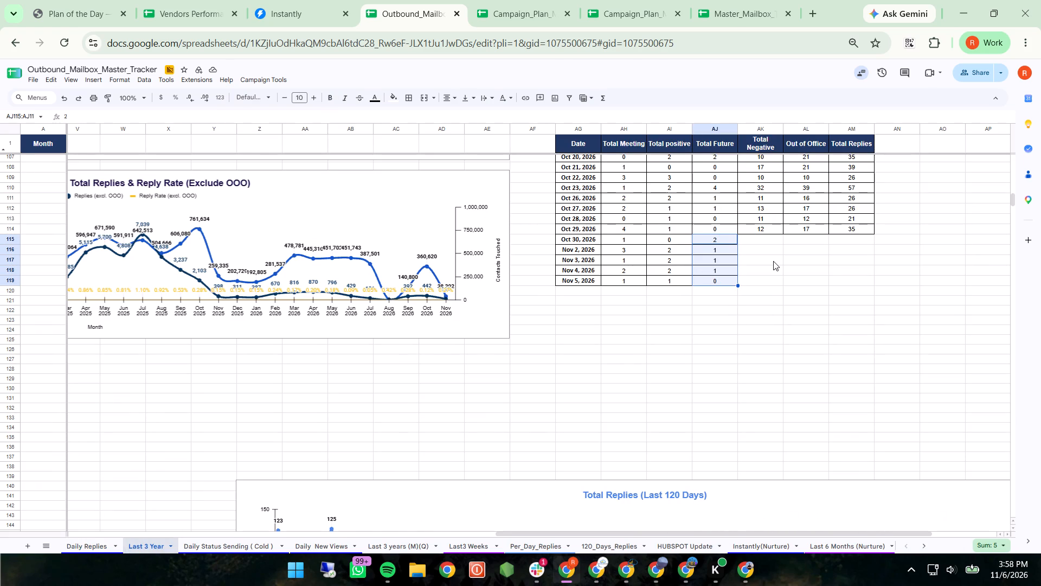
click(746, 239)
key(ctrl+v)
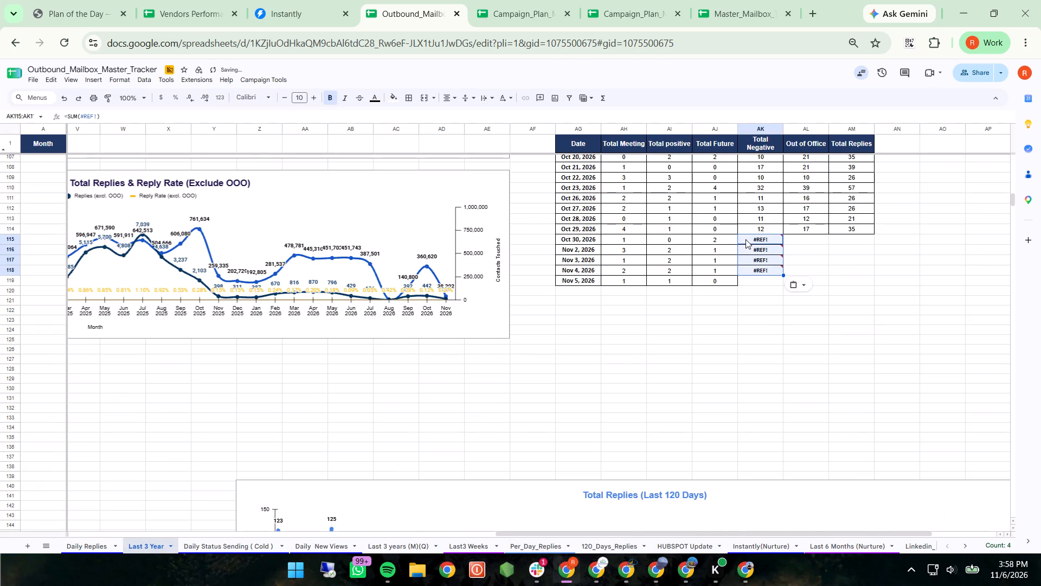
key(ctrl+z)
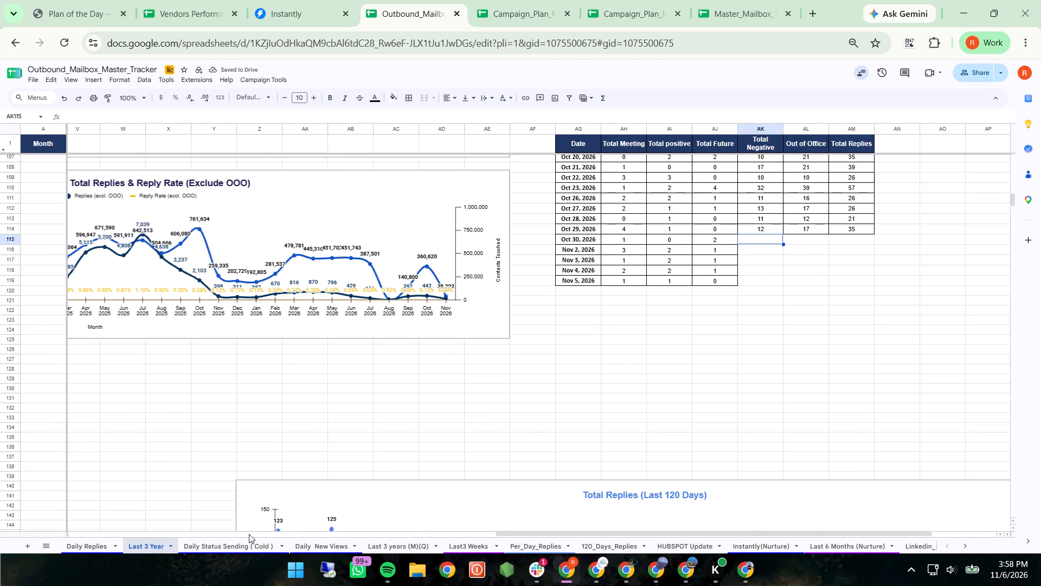
Copy Total Negative for Oct 30 to Nov 5, 2026 from Daily Replies into the Last 3 Year daily table's Total Negative column as values only.
click(90, 539)
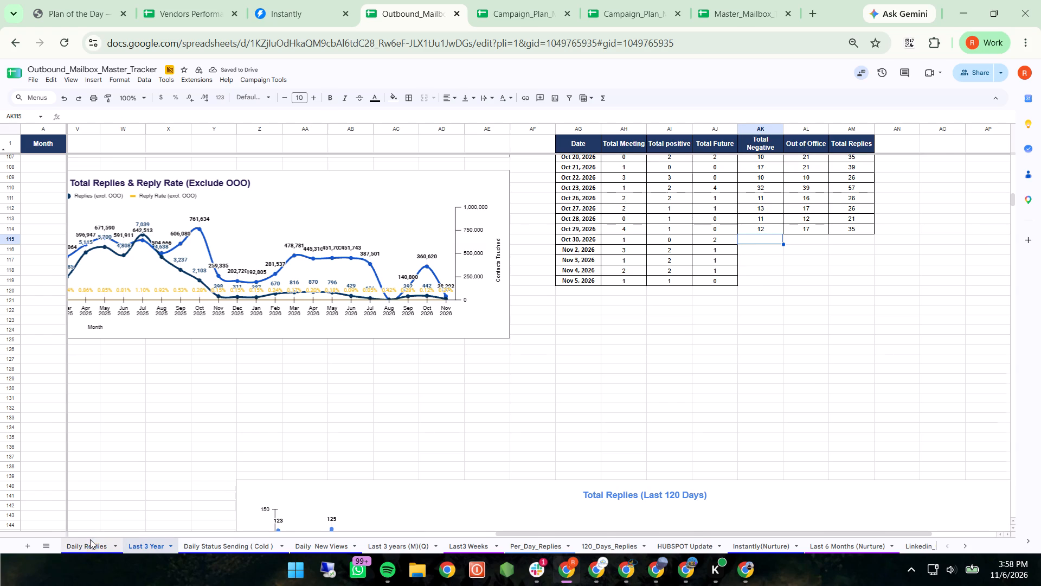
click(718, 239)
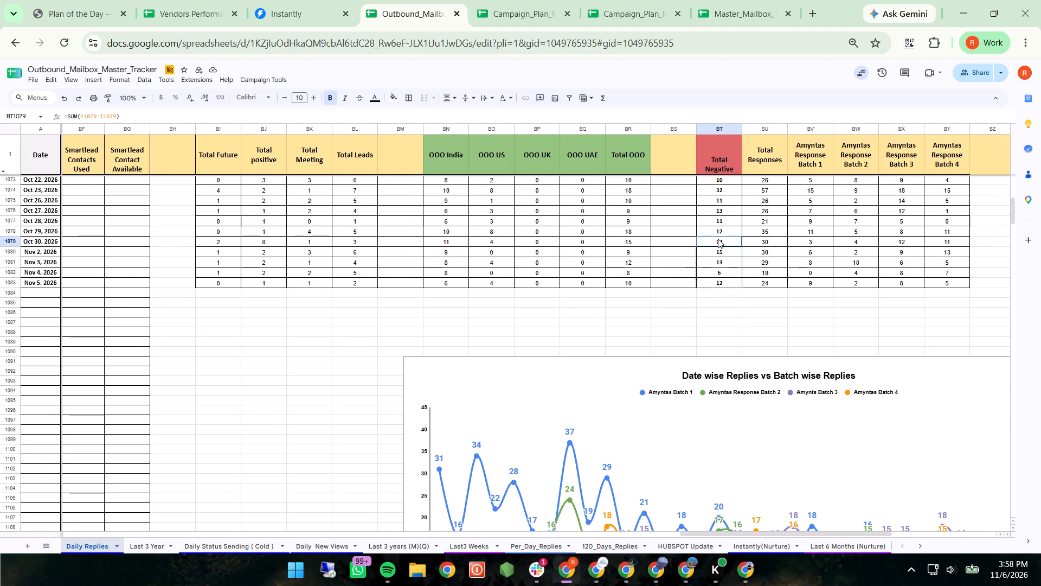
key(shift+Down)
key(shift+Down)
key(shift+Down)
key(shift+Down)
key(ctrl+c)
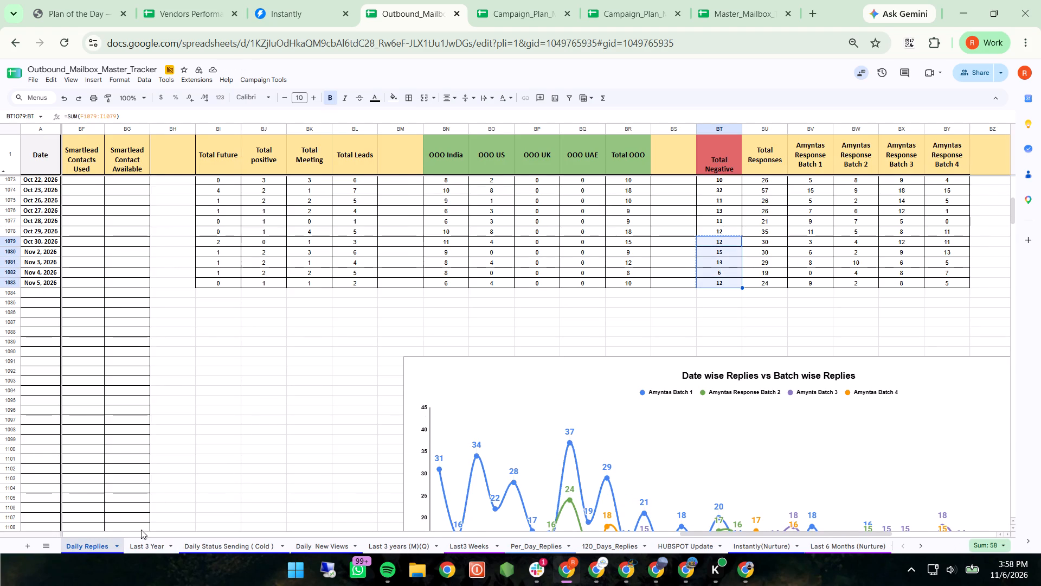
click(141, 551)
click(761, 239)
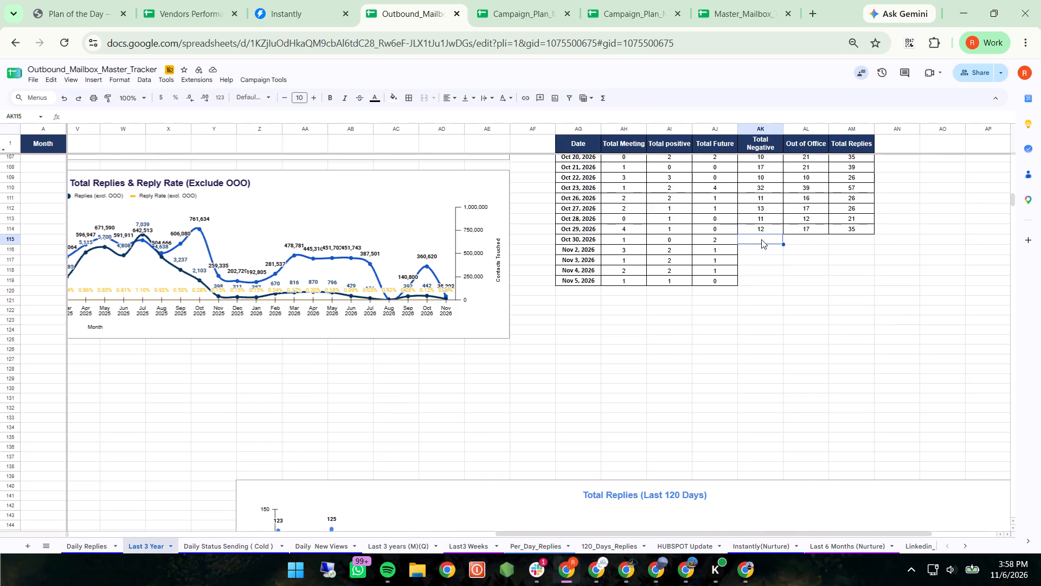
key(ctrl+shift+v)
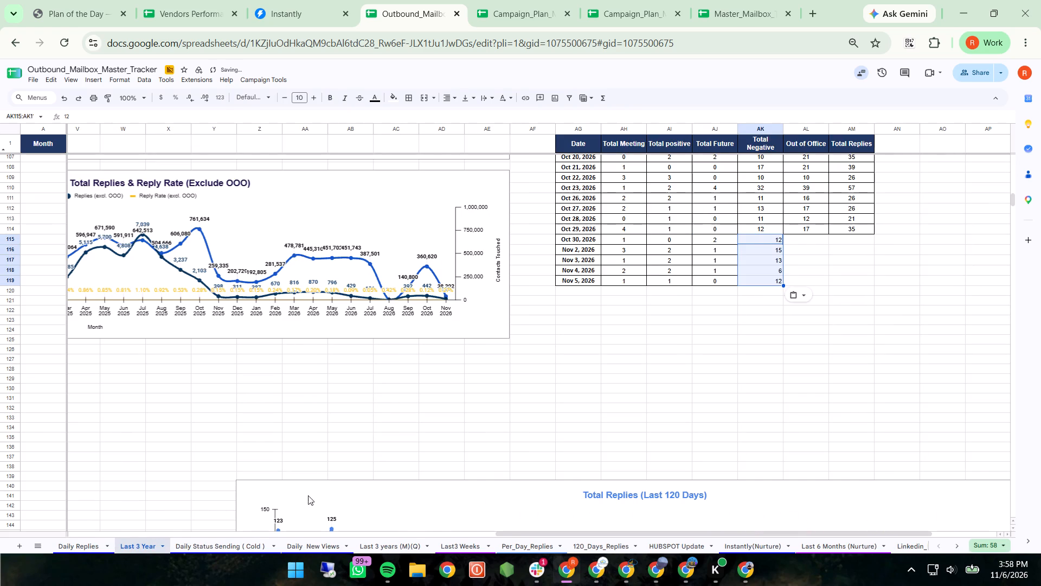
Copy Out of Office (column AH) for Oct 30 to Nov 5, 2026 from Daily Replies into the Last 3 Year Out of Office column as values only.
click(77, 555)
click(86, 549)
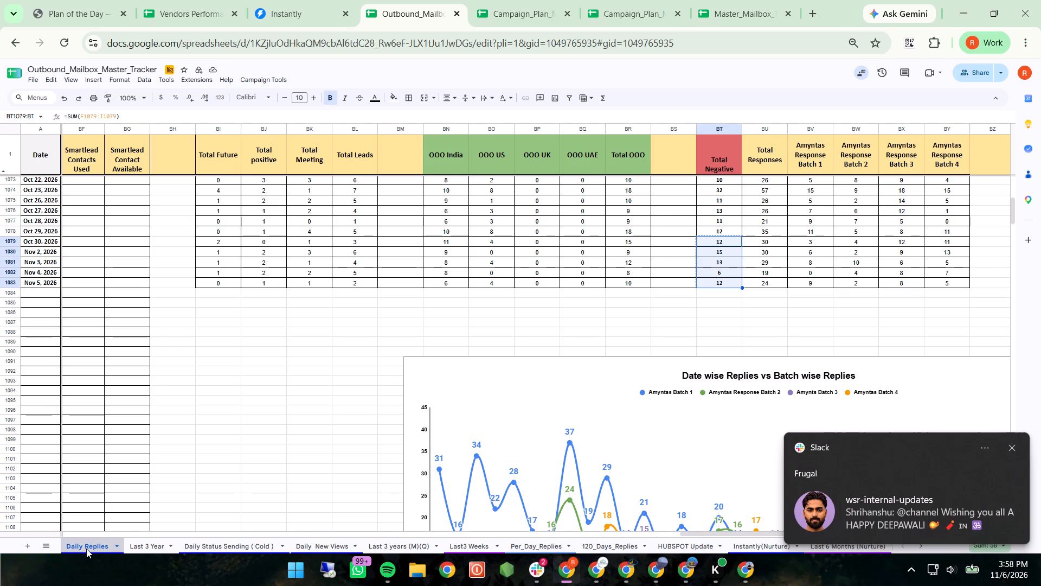
scroll(86, 549, right, 2)
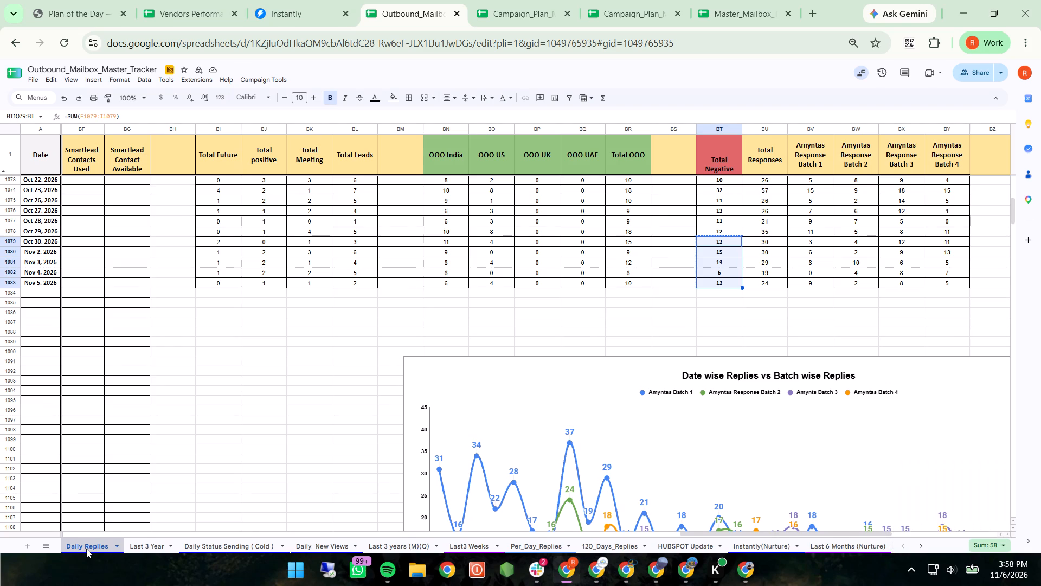
scroll(0, 466, right, 2)
scroll(168, 372, right, 3)
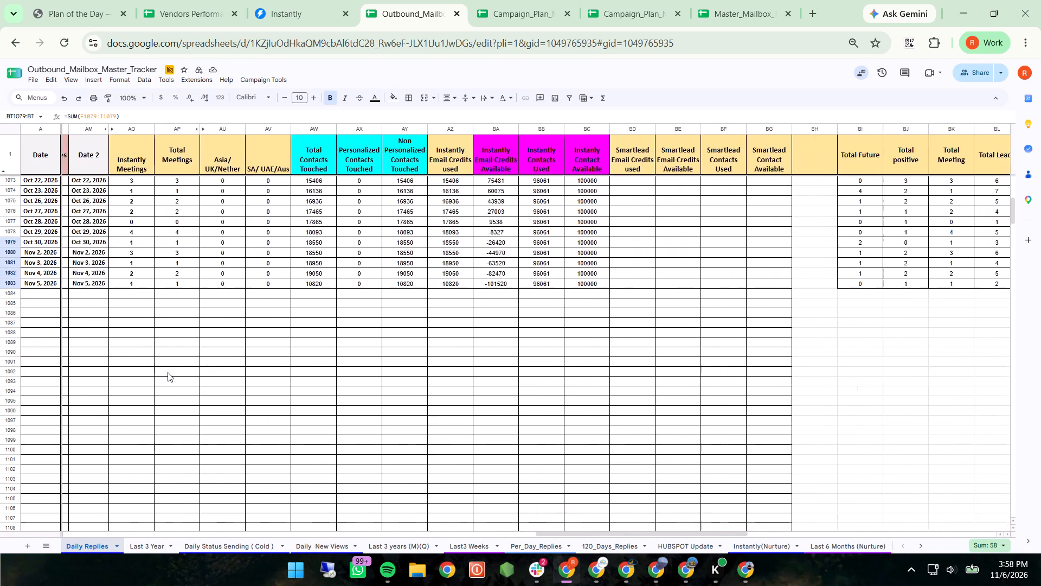
scroll(168, 372, right, 3)
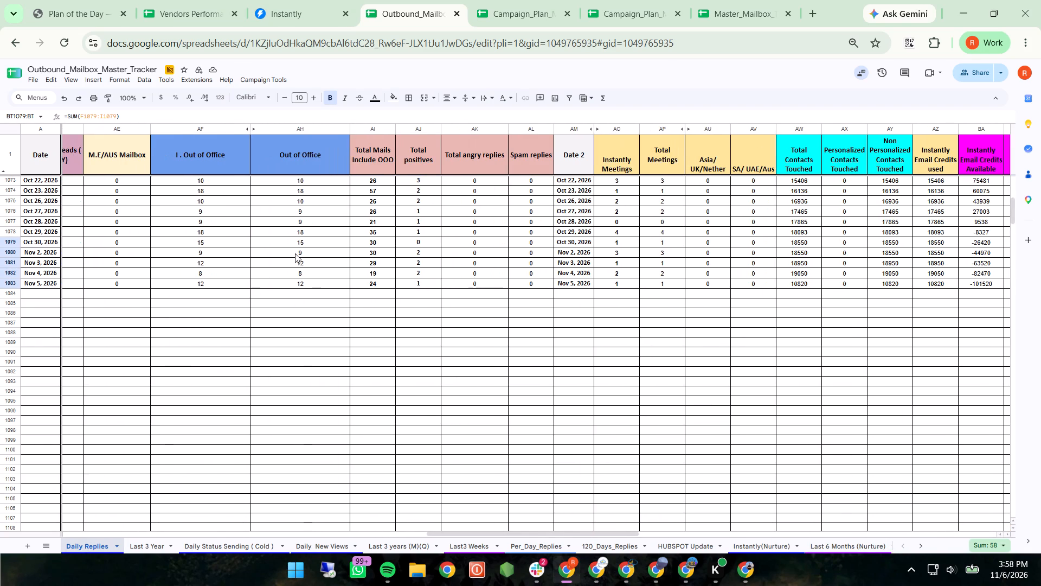
click(310, 239)
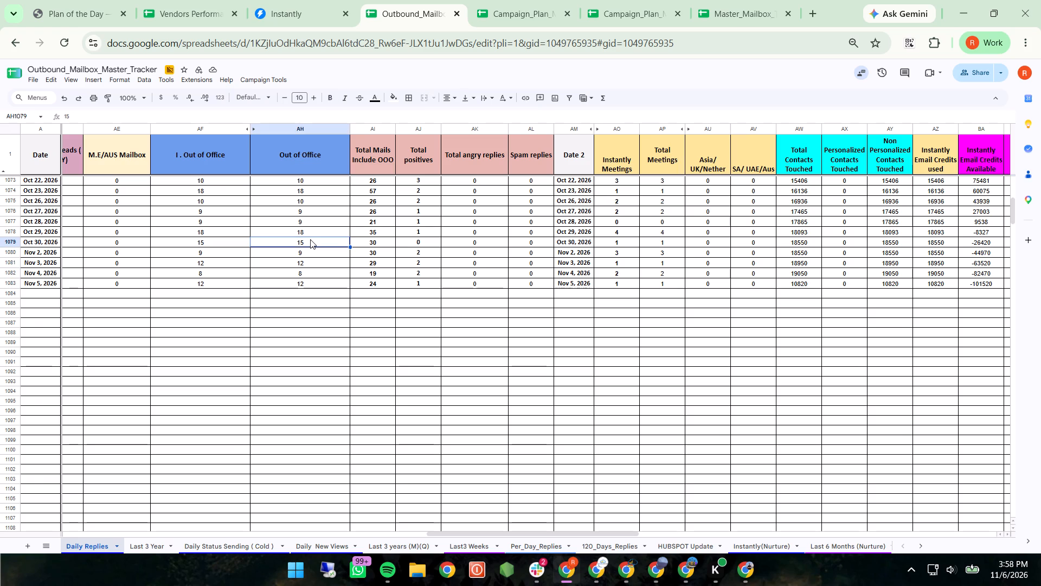
key(shift+Down)
key(shift+Down)
key(shift+Down)
key(shift+Down)
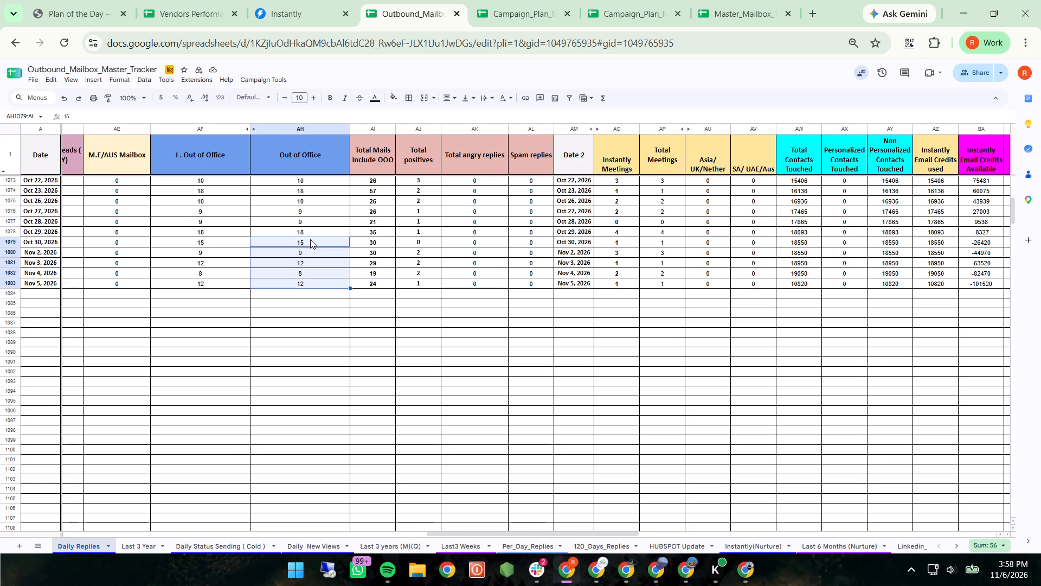
key(ctrl+c)
key(ctrl+c)
click(138, 549)
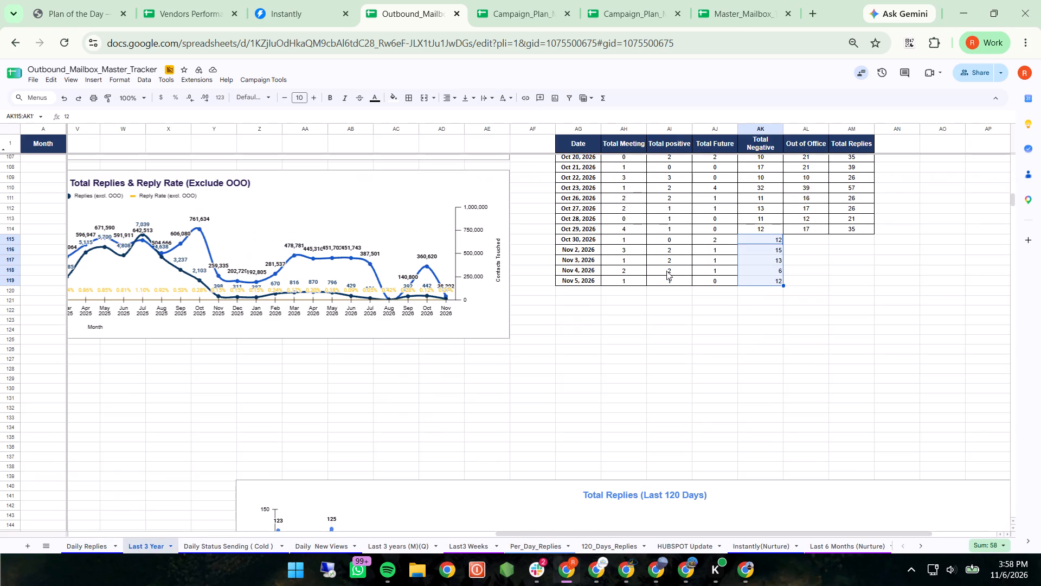
click(793, 238)
key(ctrl+shift+v)
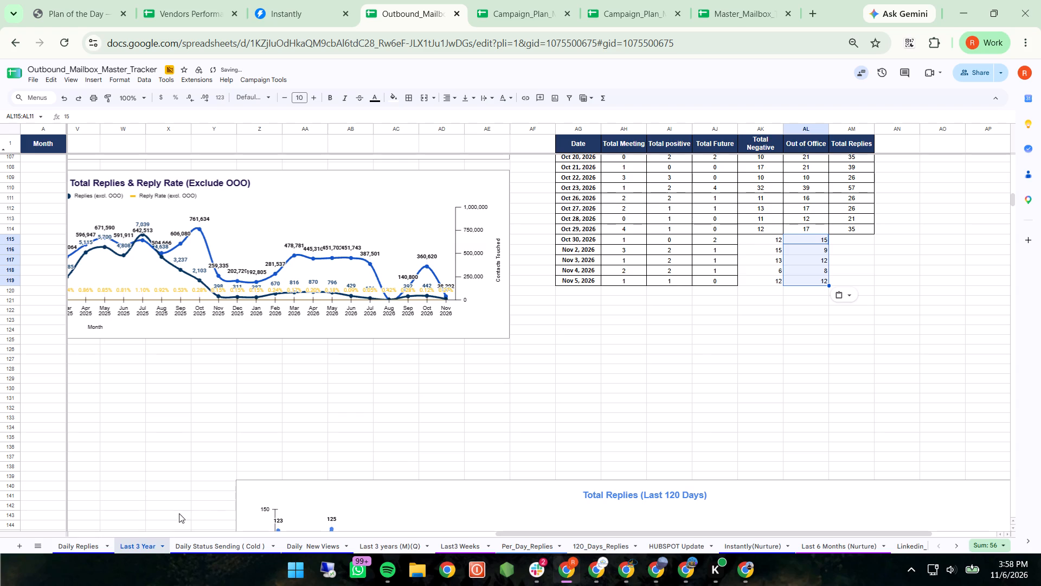
Copy Total Responses for Oct 30 to Nov 5, 2026 from Daily Replies into the Last 3 Year Total Replies column as values only.
click(89, 550)
scroll(419, 422, left, 3)
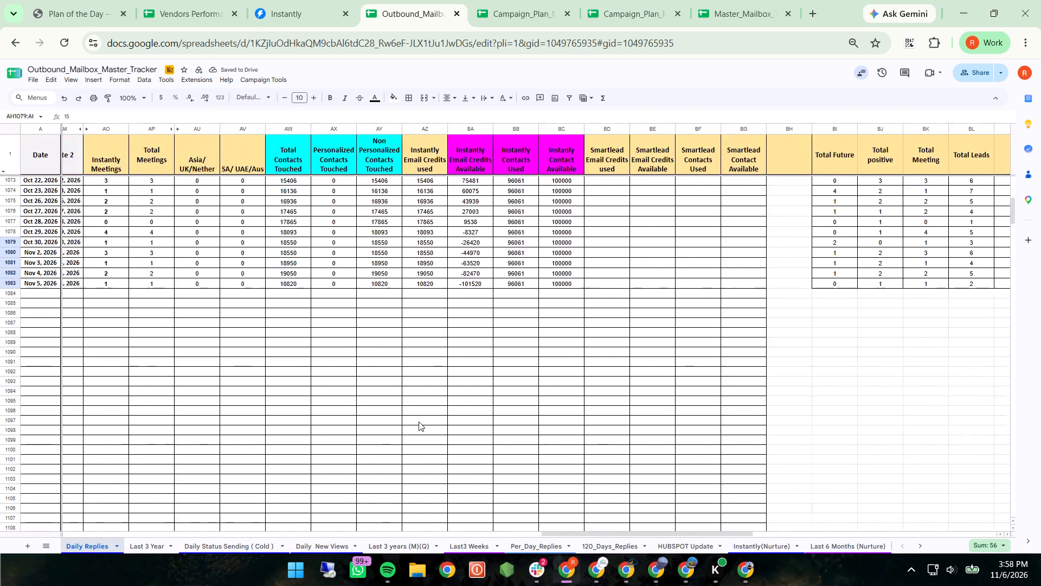
scroll(419, 422, left, 4)
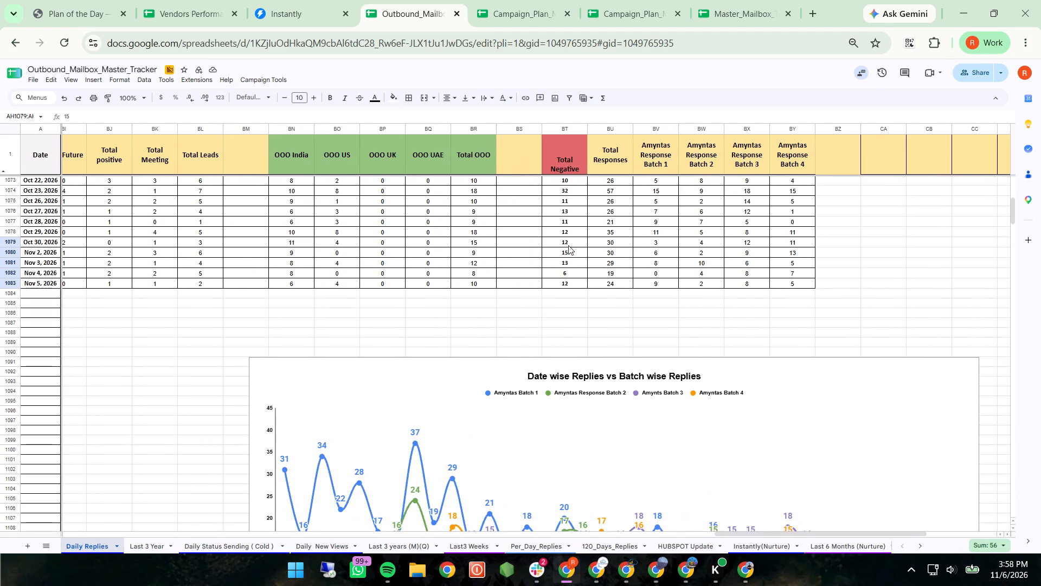
click(610, 233)
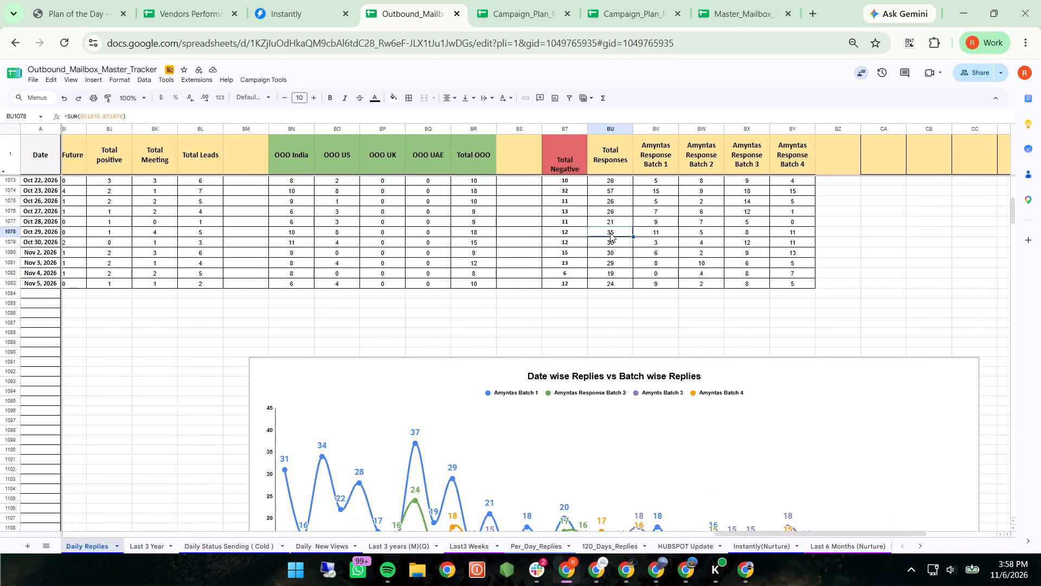
key(Down)
key(shift+Down)
key(shift+Down)
key(shift+Down)
key(shift+Down)
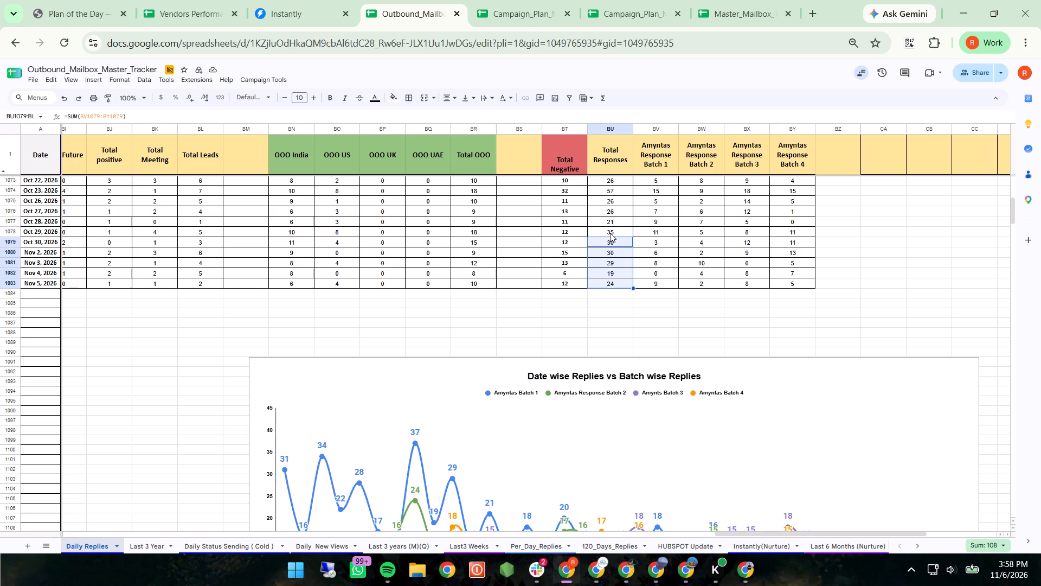
key(ctrl+c)
click(153, 541)
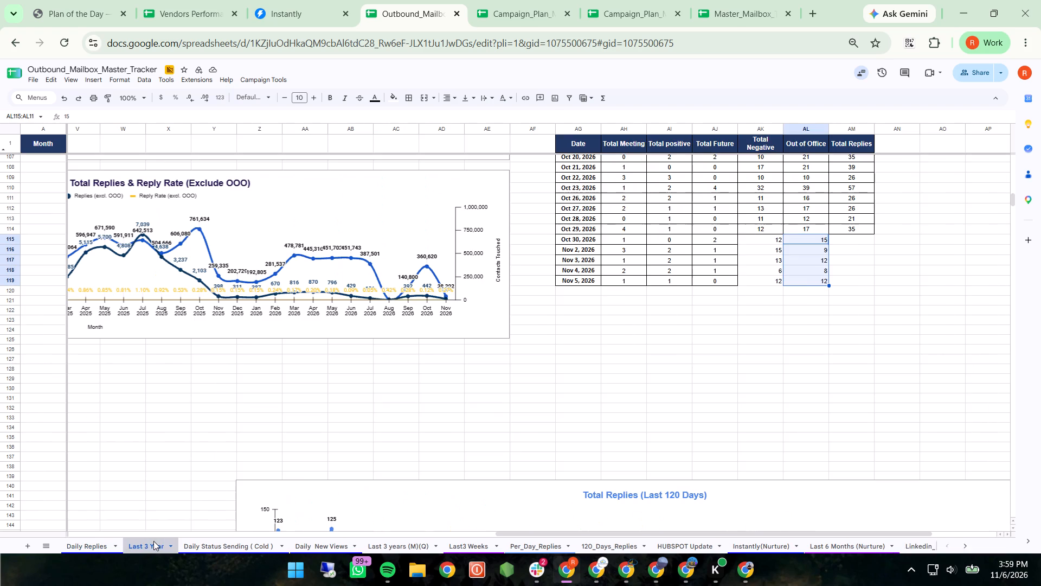
click(853, 240)
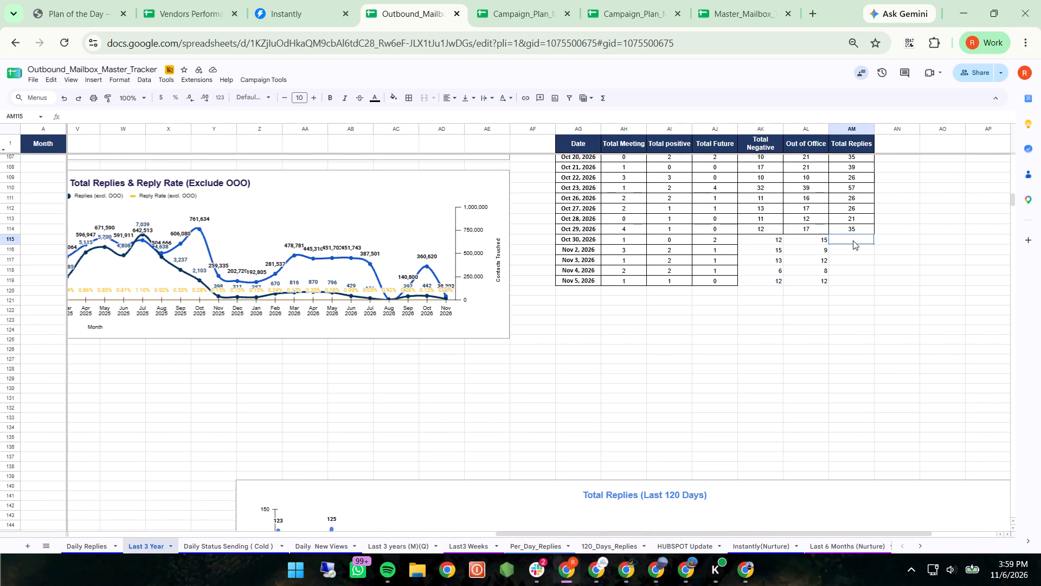
key(ctrl+shift+v)
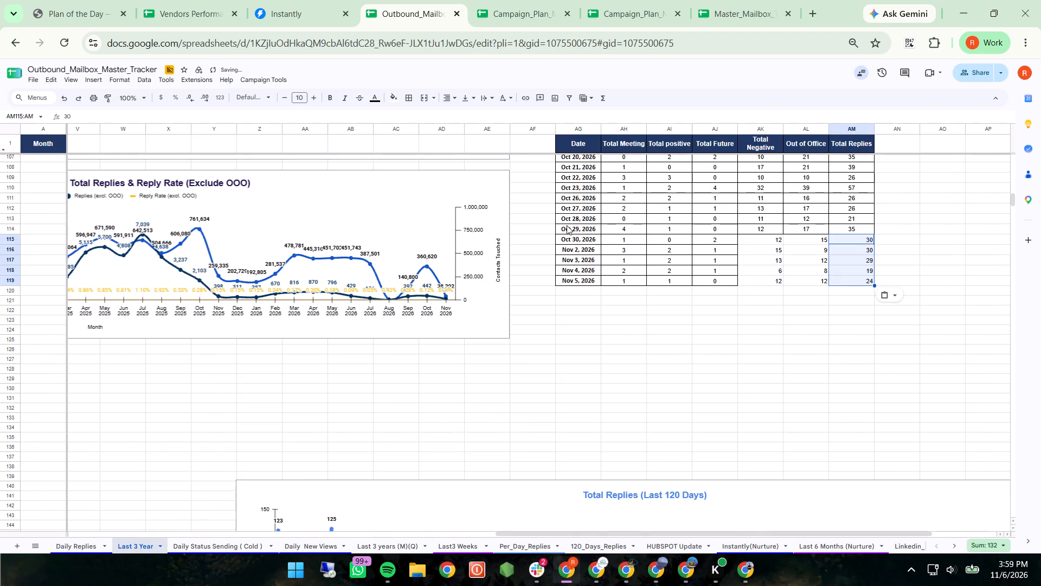
Apply the formatting of the Oct 29, 2026 row to the Oct 30 to Nov 5 rows, from Date through Total Replies.
click(567, 225)
key(shift+Right)
key(shift+Right)
key(shift+Right)
key(shift+Right)
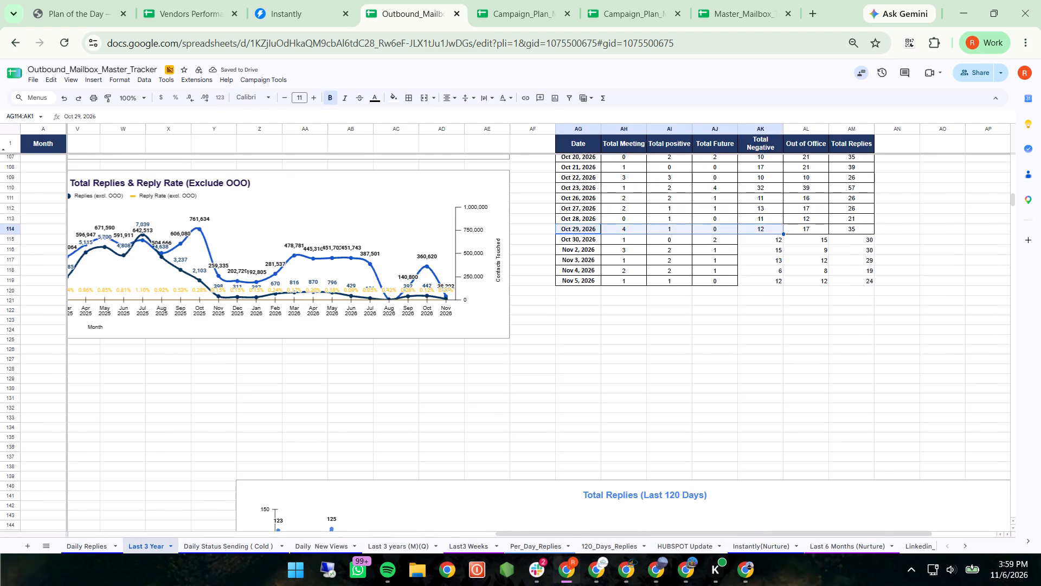
key(shift+Right)
key(shift+Right)
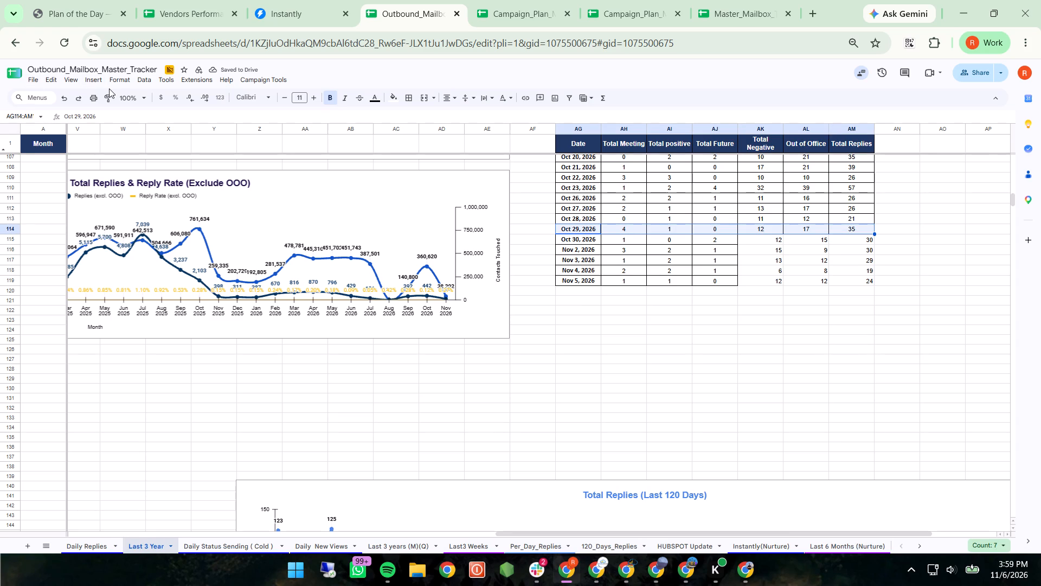
click(108, 93)
drag(578, 243, 584, 284)
click(641, 302)
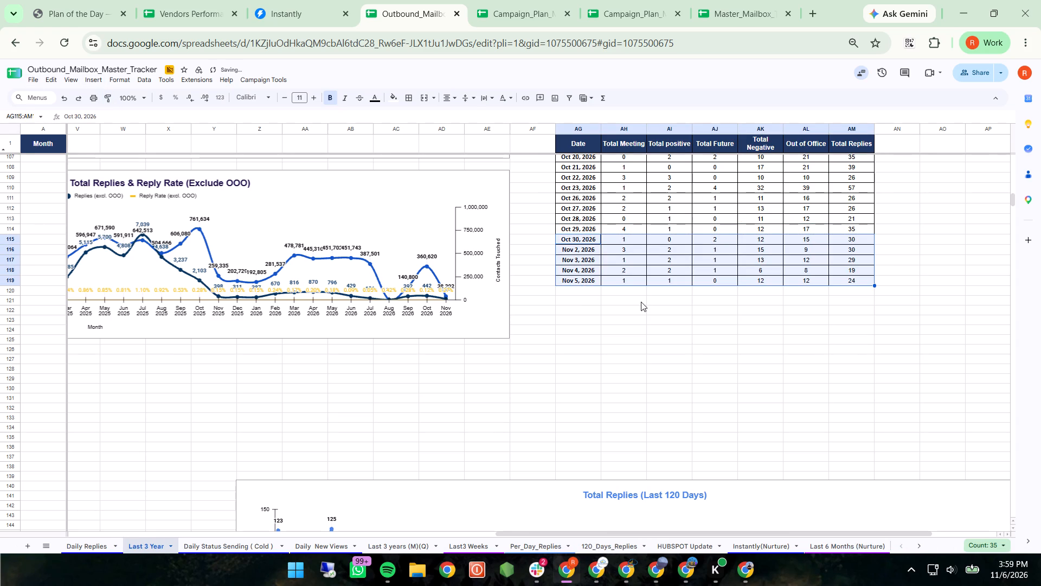
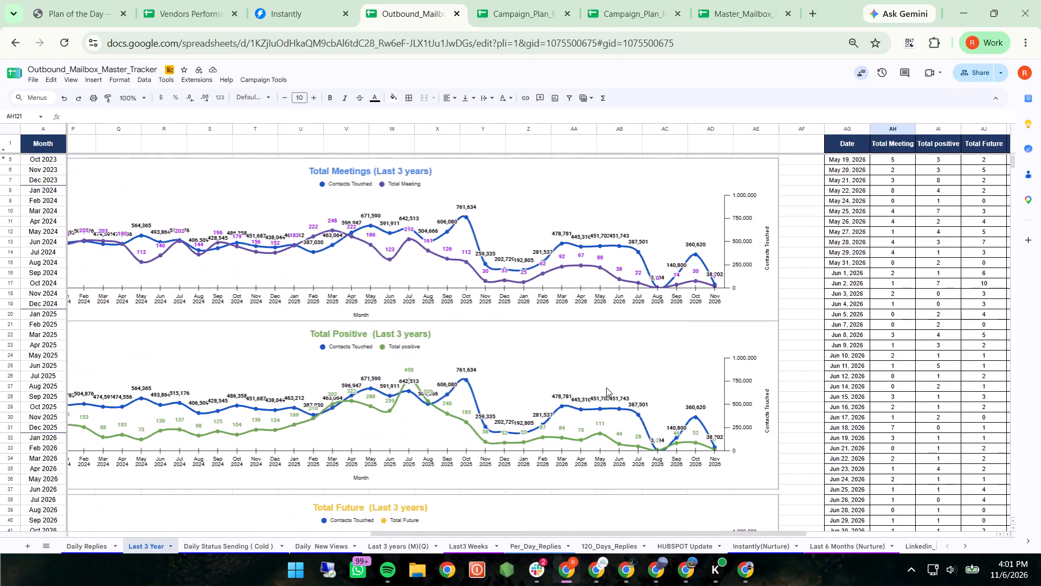
Download the Total Meetings (Last 3 years) chart from the Last 3 Year sheet.
scroll(606, 387, right, 2)
scroll(606, 387, left, 1)
scroll(707, 351, up, 1)
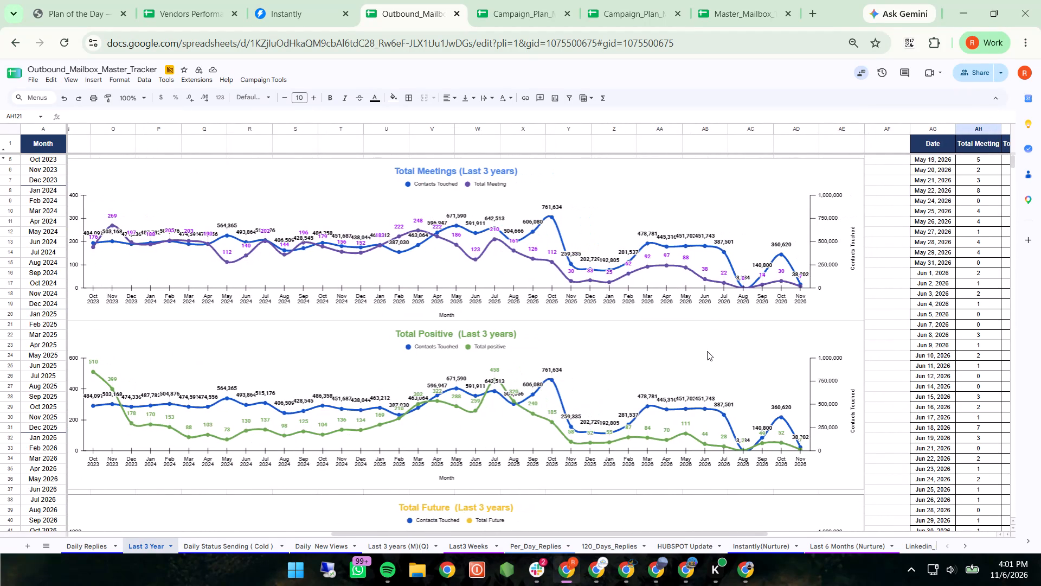
click(845, 170)
click(856, 166)
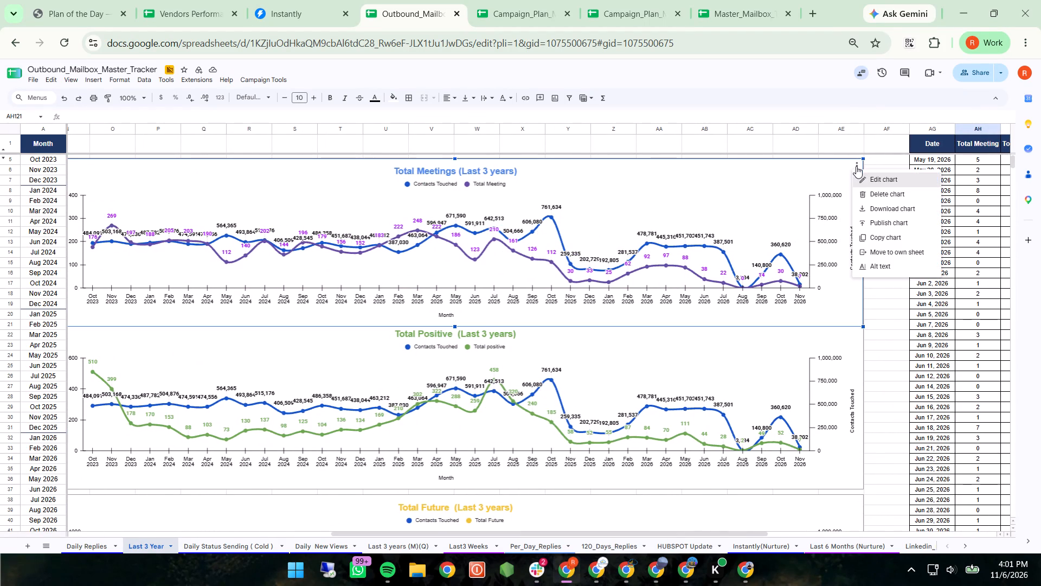
click(832, 214)
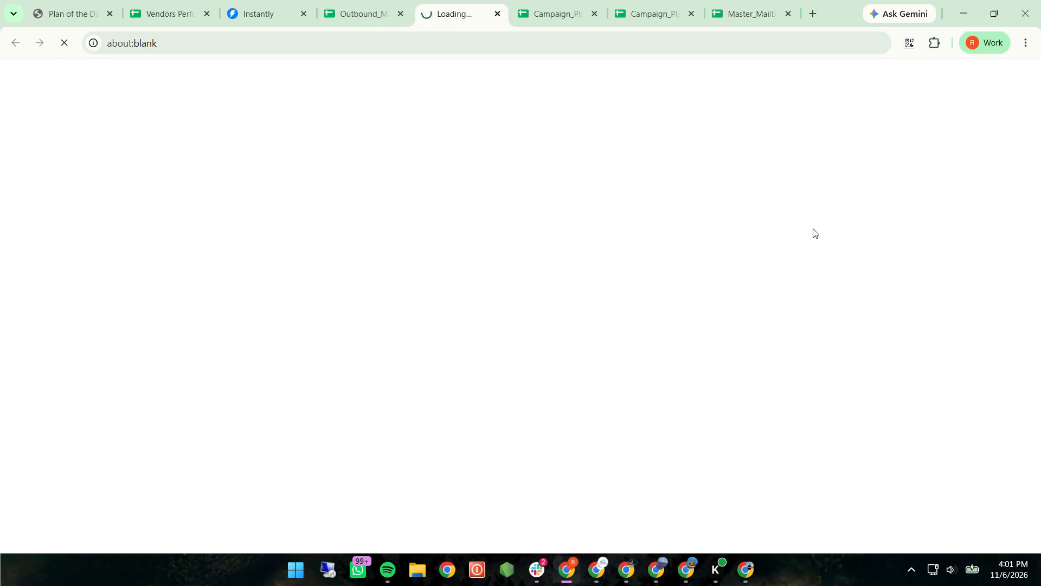